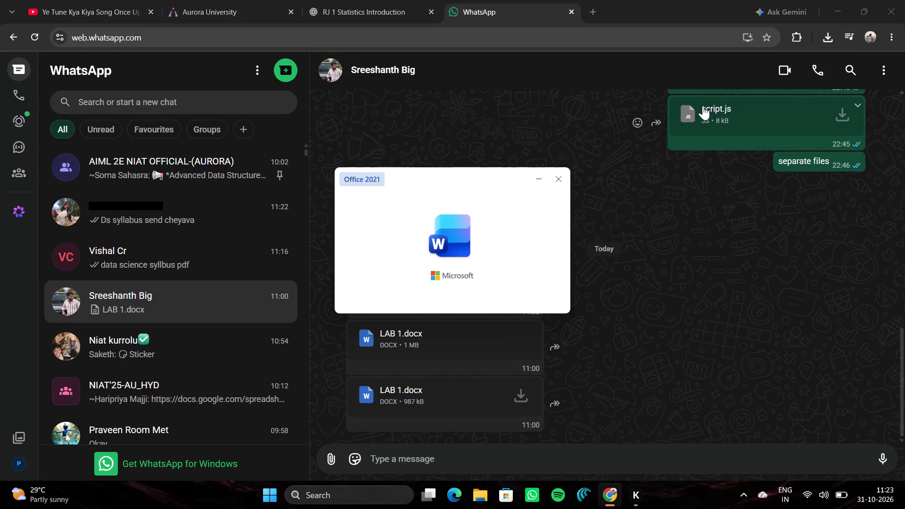
# Enable editing of the protected LAB 1 document and maximize its window.
pyautogui.scroll(-2, 522, 337)
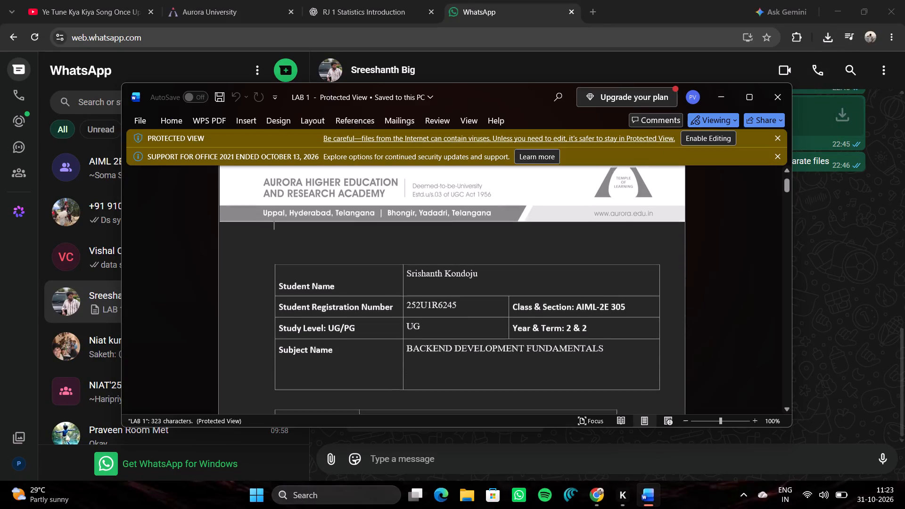
pyautogui.click(718, 139)
pyautogui.click(746, 97)
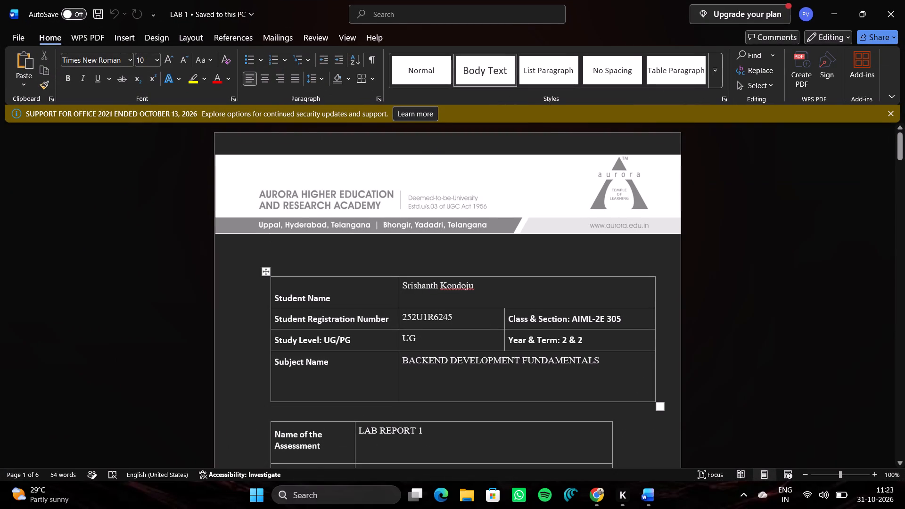
# Replace the entry in the Student Name cell of the first table with the new student's name in capitals.
pyautogui.scroll(-3, 515, 297)
pyautogui.click(492, 192)
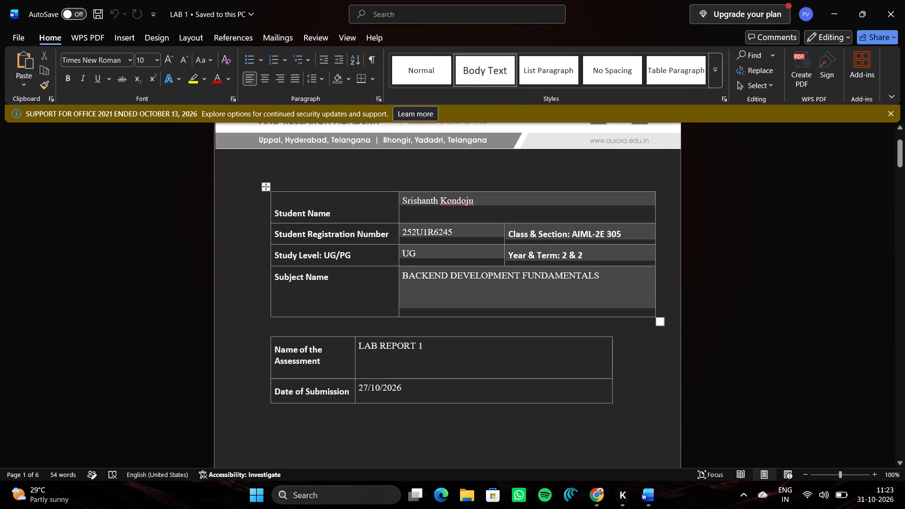
pyautogui.click(485, 200)
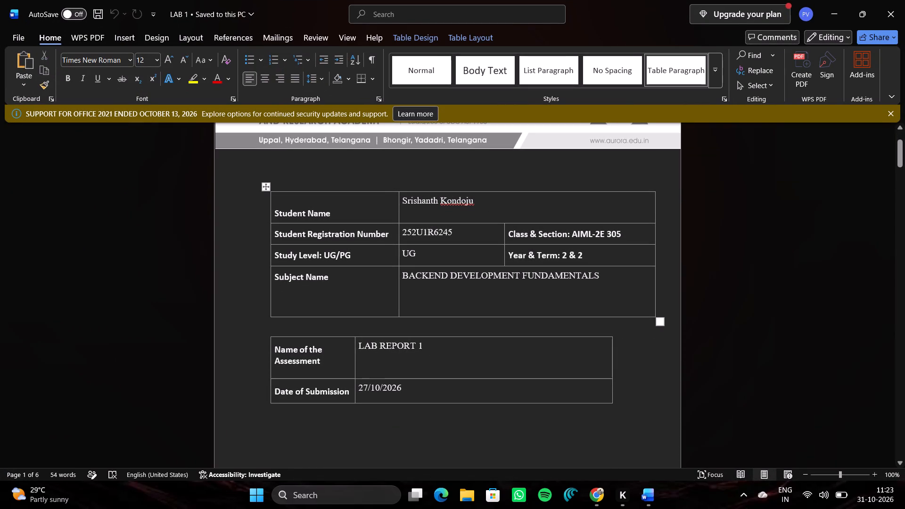
pyautogui.press('BackSpace')
pyautogui.press('BackSpace')
pyautogui.press('BackSpace')
pyautogui.press('BackSpace')
pyautogui.press('BackSpace')
pyautogui.press('BackSpace')
pyautogui.press('BackSpace')
pyautogui.press('BackSpace')
pyautogui.press('BackSpace')
pyautogui.press('BackSpace')
pyautogui.press('BackSpace')
pyautogui.press('BackSpace')
pyautogui.press('BackSpace')
pyautogui.press('BackSpace')
pyautogui.press('BackSpace')
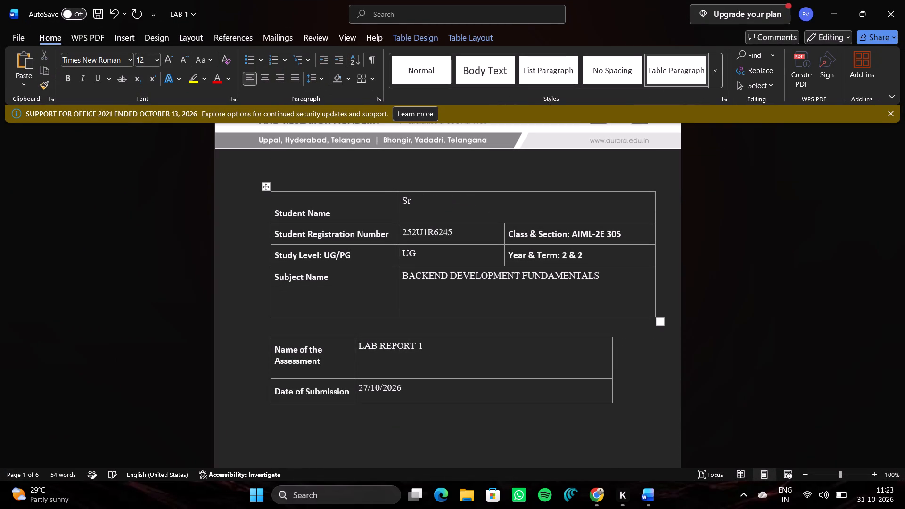
pyautogui.press('BackSpace')
pyautogui.press('BackSpace')
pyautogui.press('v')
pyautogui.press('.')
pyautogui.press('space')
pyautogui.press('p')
pyautogui.press('BackSpace')
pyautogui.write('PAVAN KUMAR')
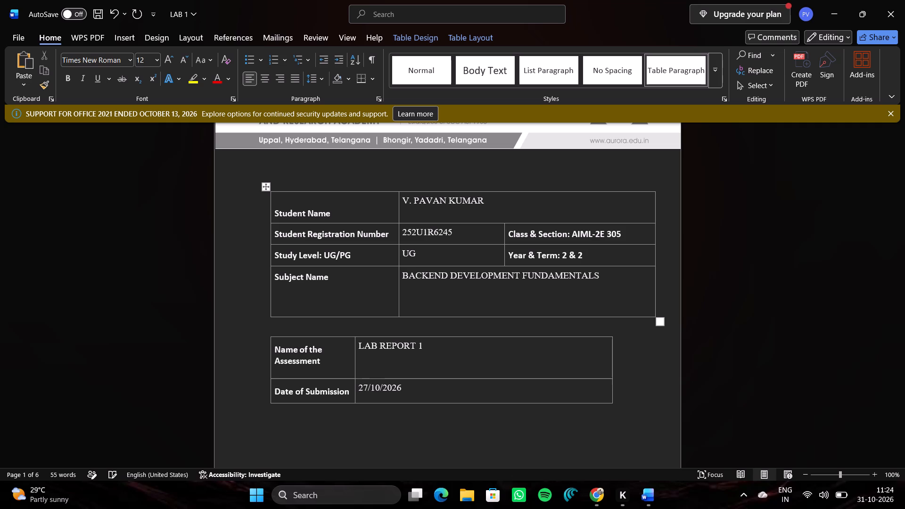
# Replace the last two digits of the Student Registration Number with those of the new student.
pyautogui.moveTo(460, 238); pyautogui.dragTo(464, 241)
pyautogui.press('BackSpace')
pyautogui.press('BackSpace')
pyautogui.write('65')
# Review the report's following pages and select the code screenshot under the heading "Date after 100 Days from Today".
pyautogui.scroll(-6, 525, 300)
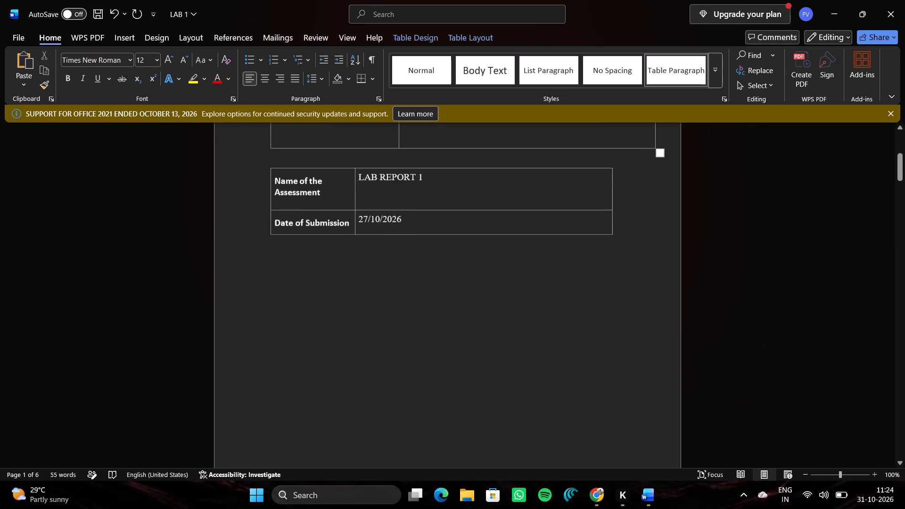
pyautogui.scroll(-16, 525, 300)
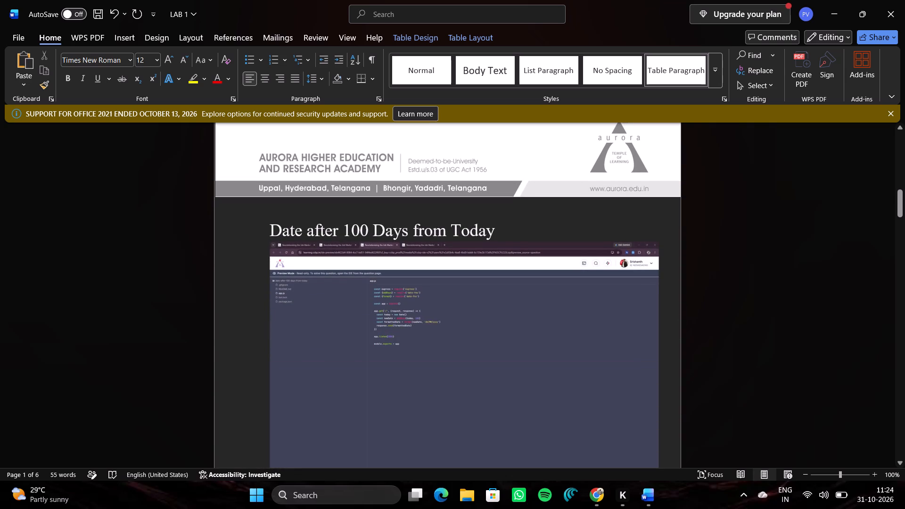
pyautogui.scroll(-8, 525, 300)
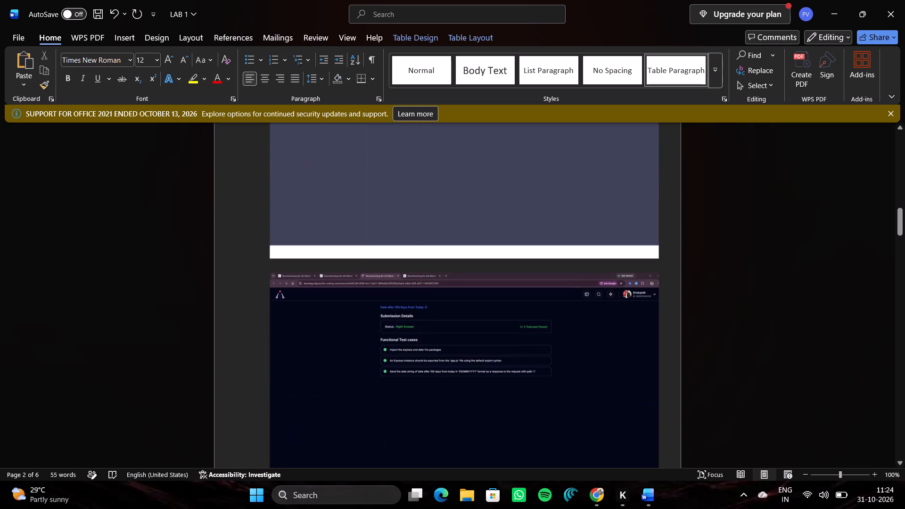
pyautogui.scroll(5, 525, 300)
pyautogui.click(525, 300)
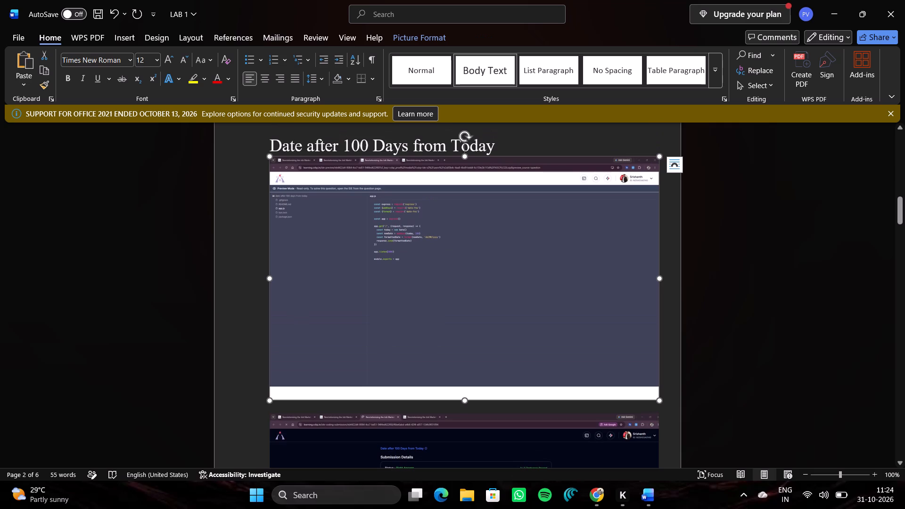
# In the Photos gallery, select the seven screenshots dated 30 October 2026 and delete them.
pyautogui.click(256, 494)
pyautogui.click(329, 197)
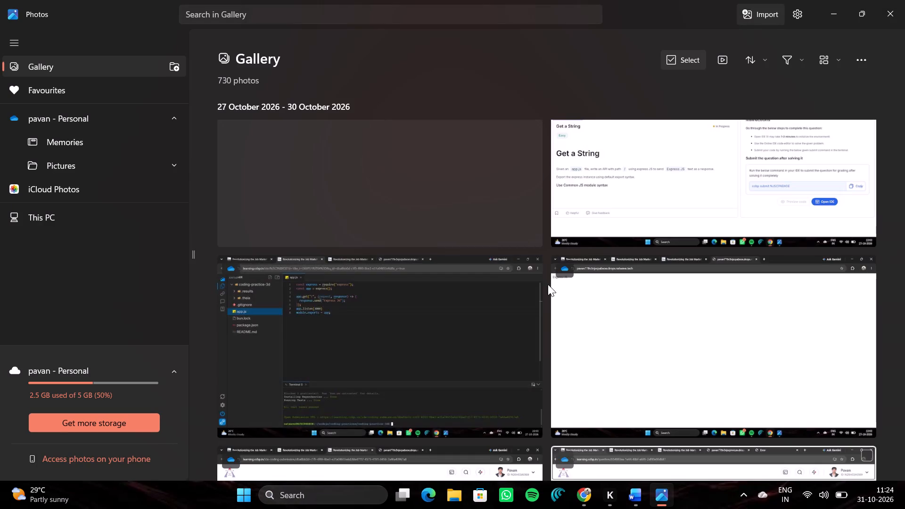
pyautogui.scroll(20, 550, 293)
pyautogui.scroll(2, 550, 293)
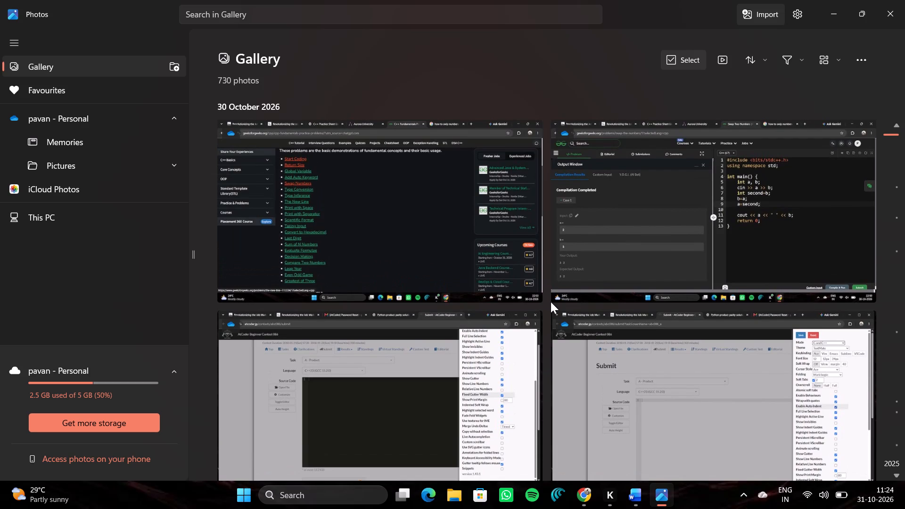
pyautogui.click(531, 130)
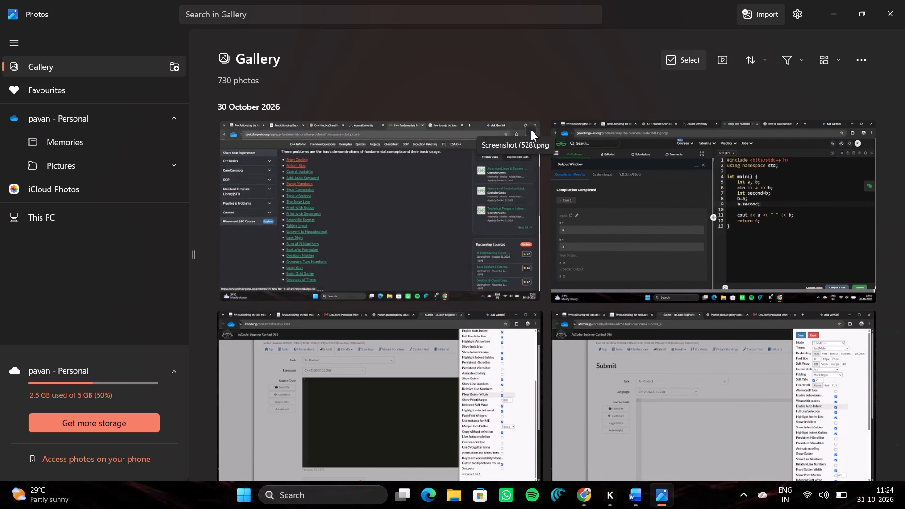
pyautogui.click(862, 130)
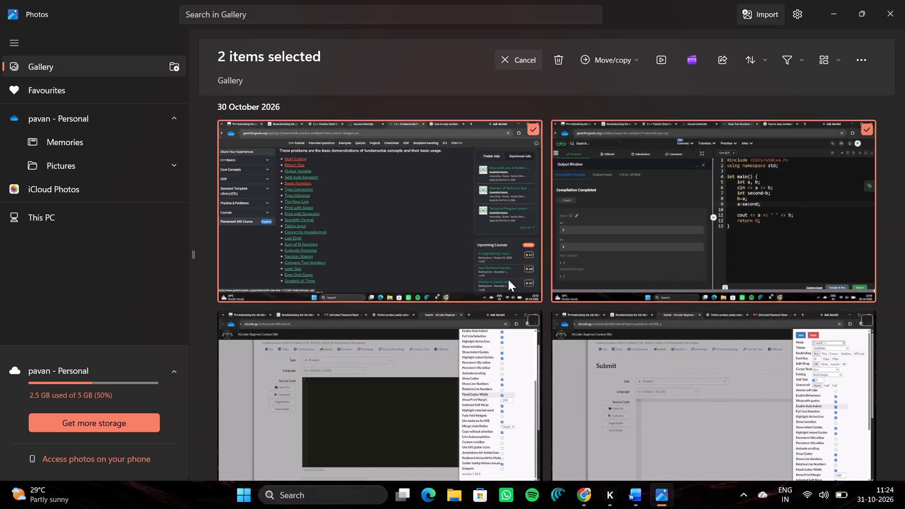
pyautogui.scroll(-2, 466, 297)
pyautogui.click(531, 217)
pyautogui.click(778, 234)
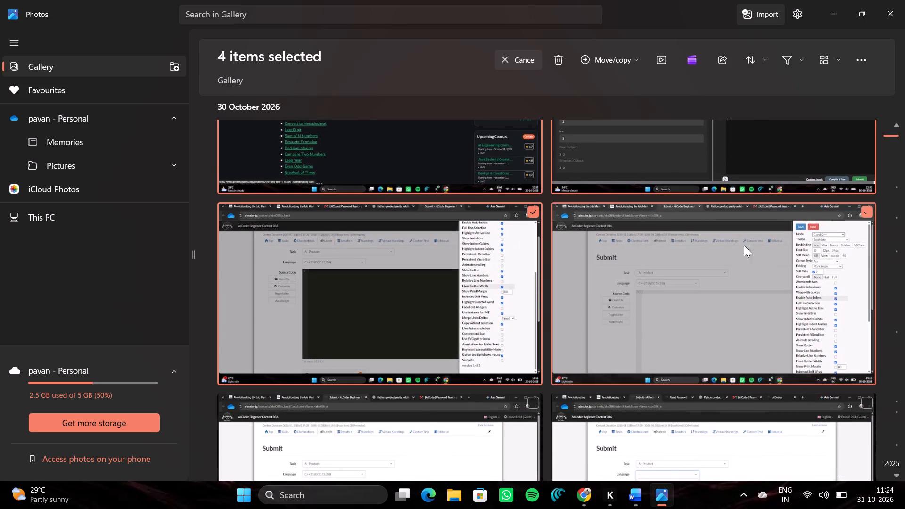
pyautogui.scroll(-3, 648, 285)
pyautogui.click(507, 311)
pyautogui.click(633, 316)
pyautogui.scroll(-3, 632, 314)
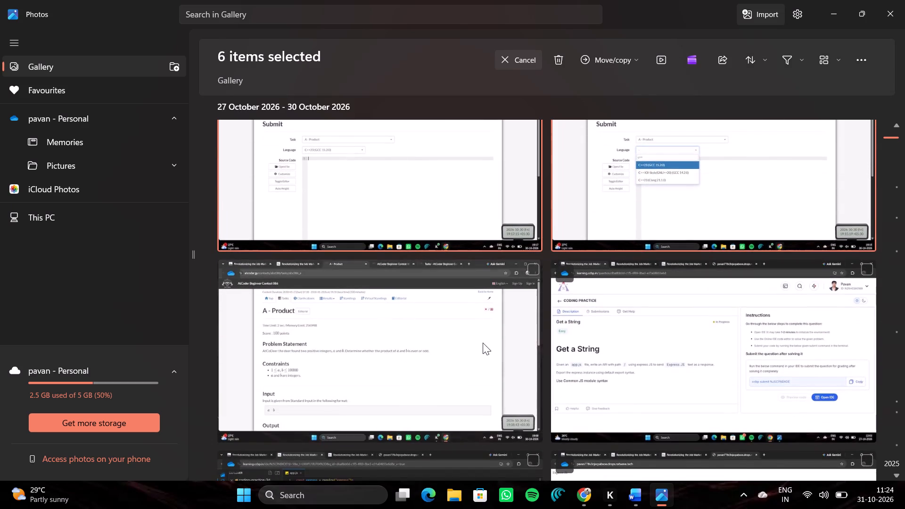
pyautogui.click(483, 343)
pyautogui.click(652, 333)
pyautogui.click(652, 333)
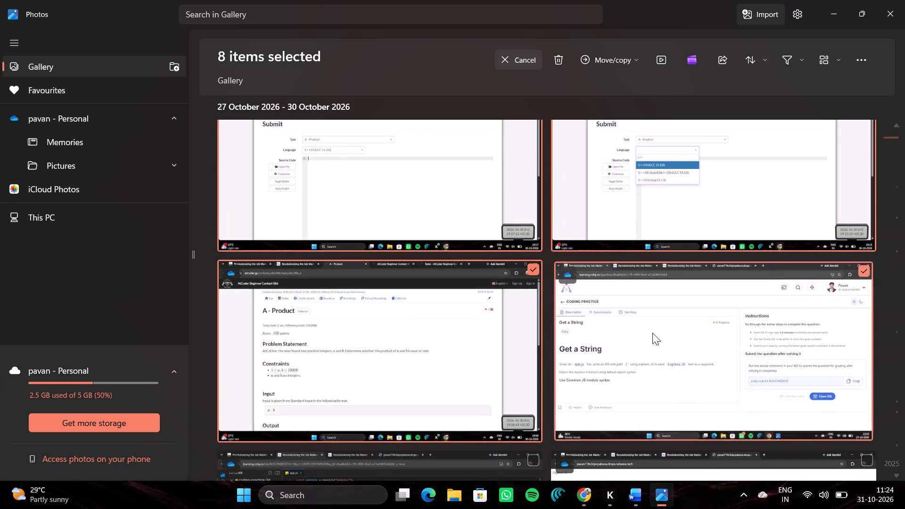
pyautogui.scroll(-4, 444, 358)
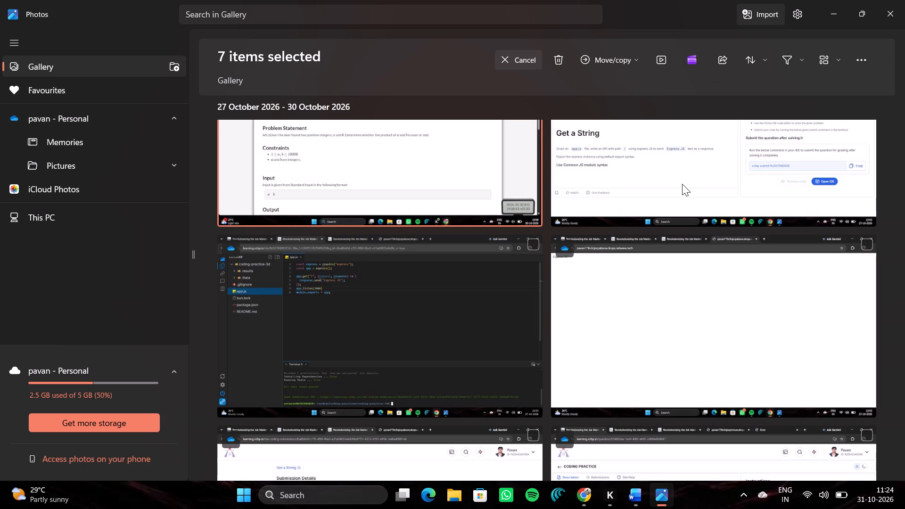
pyautogui.click(563, 59)
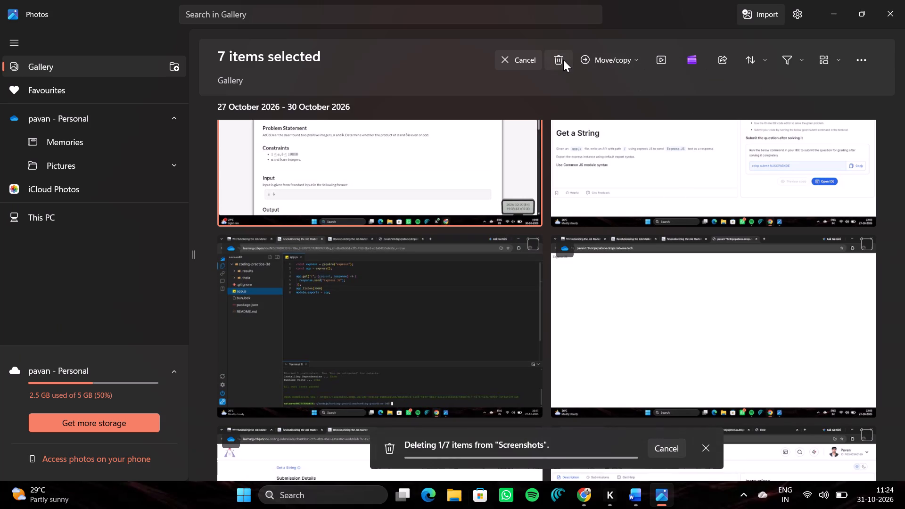
# Look through the 27 October 2026 gallery screenshots for the Date after 100 Days code and compare with the picture in the Word report.
pyautogui.scroll(17, 573, 435)
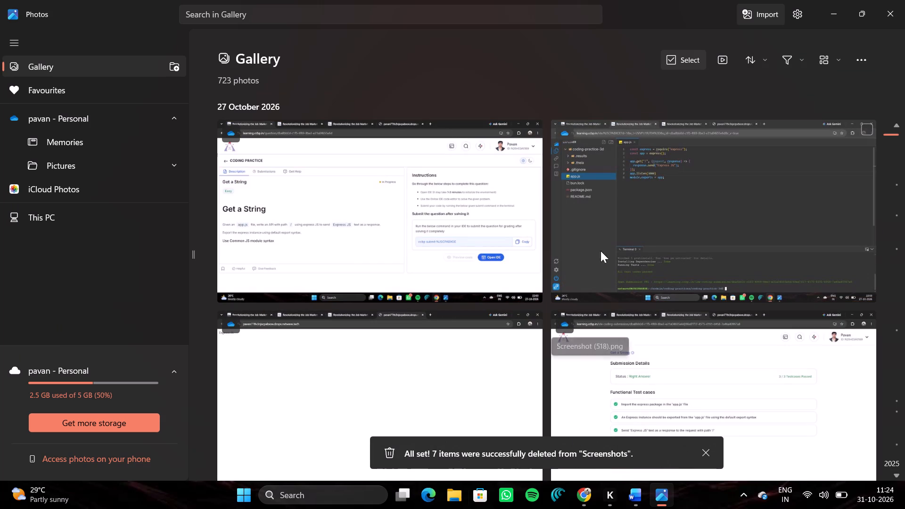
pyautogui.scroll(-13, 600, 231)
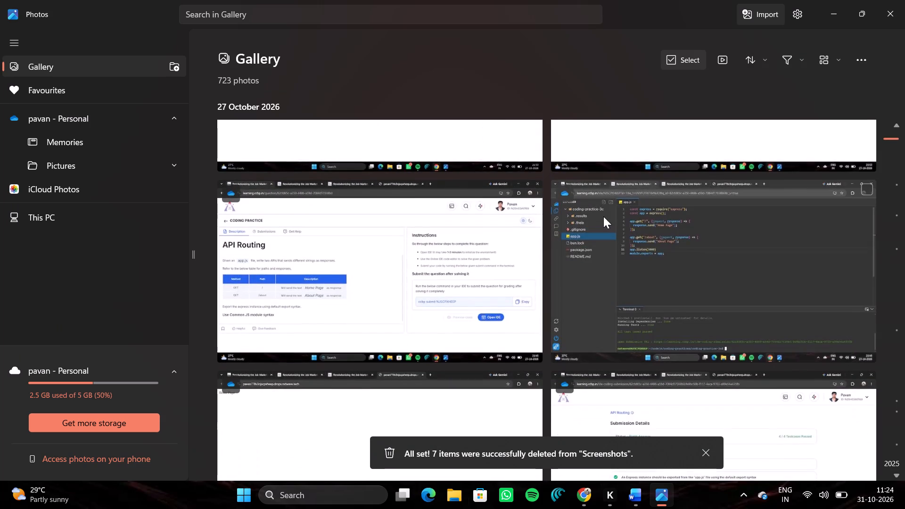
pyautogui.scroll(-13, 600, 220)
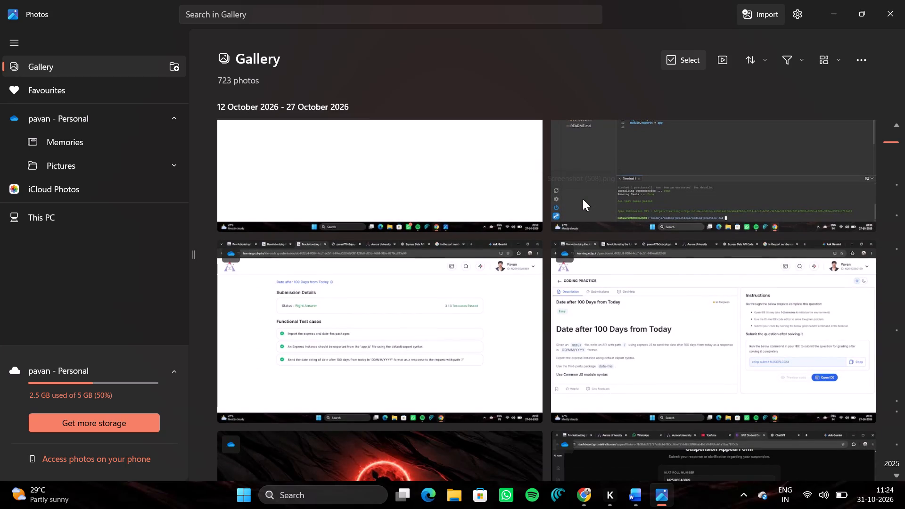
pyautogui.scroll(-2, 611, 257)
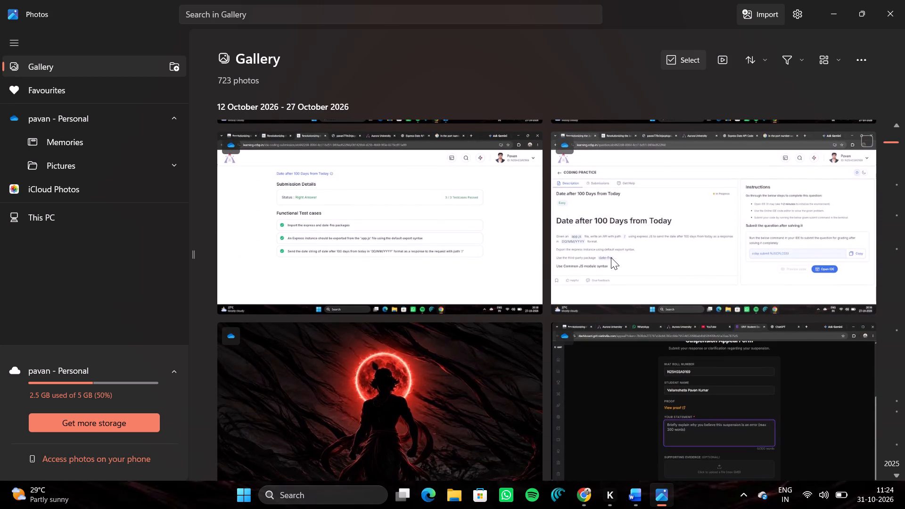
pyautogui.scroll(4, 610, 257)
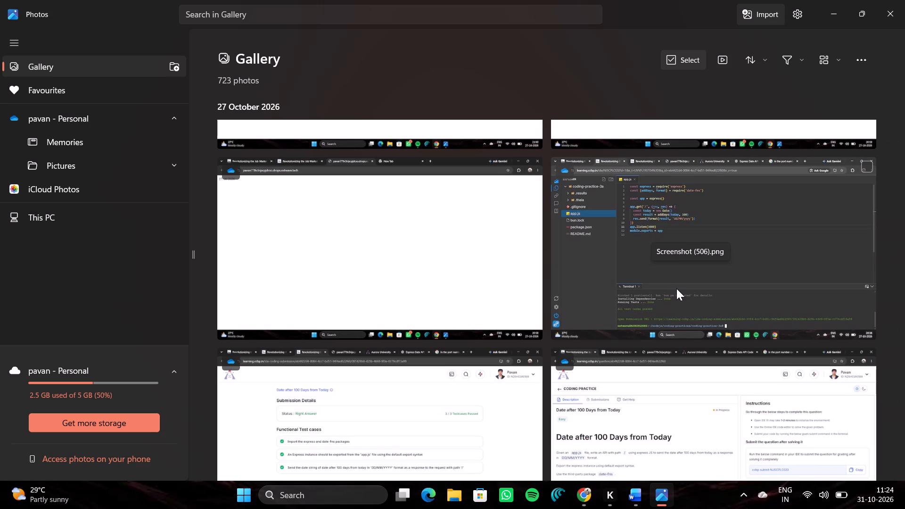
pyautogui.click(635, 499)
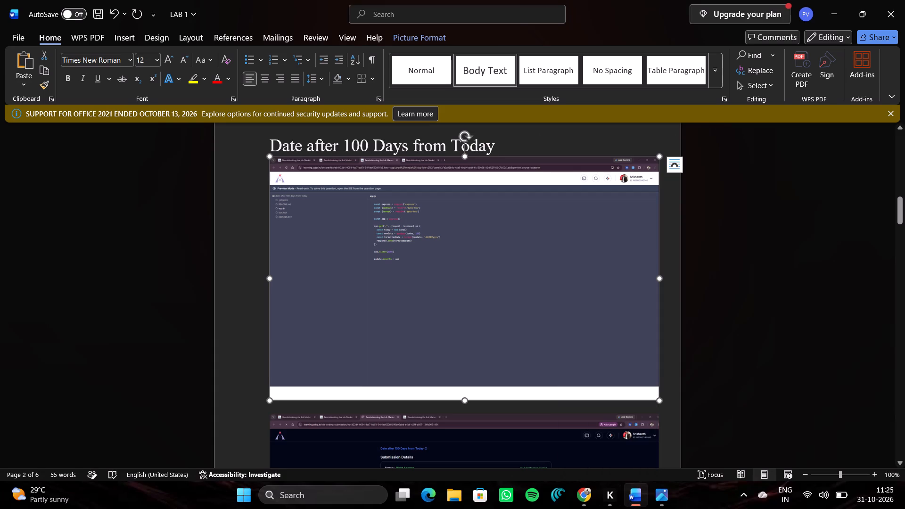
pyautogui.keyDown('ctrl'); pyautogui.scroll(6, 477, 314); pyautogui.keyUp('ctrl')
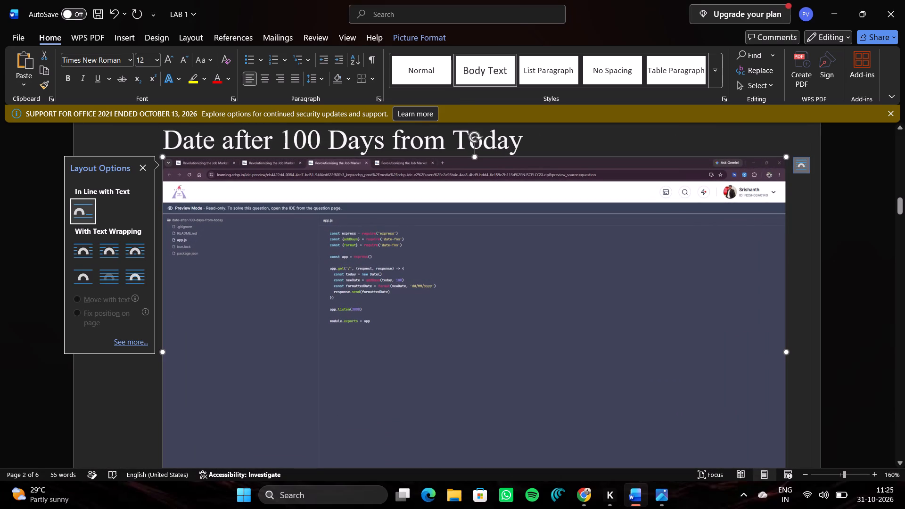
pyautogui.keyDown('ctrl'); pyautogui.scroll(-4, 477, 314); pyautogui.keyUp('ctrl')
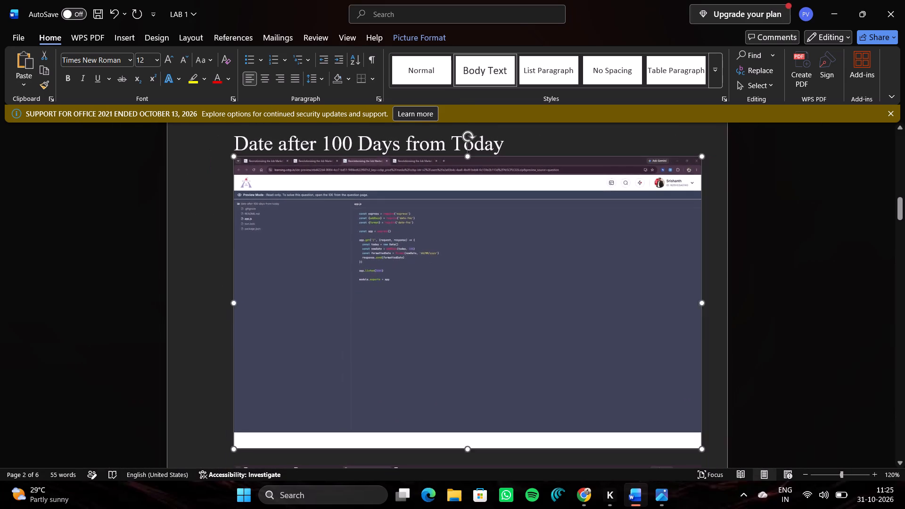
pyautogui.keyDown('ctrl'); pyautogui.scroll(-4, 477, 314); pyautogui.keyUp('ctrl')
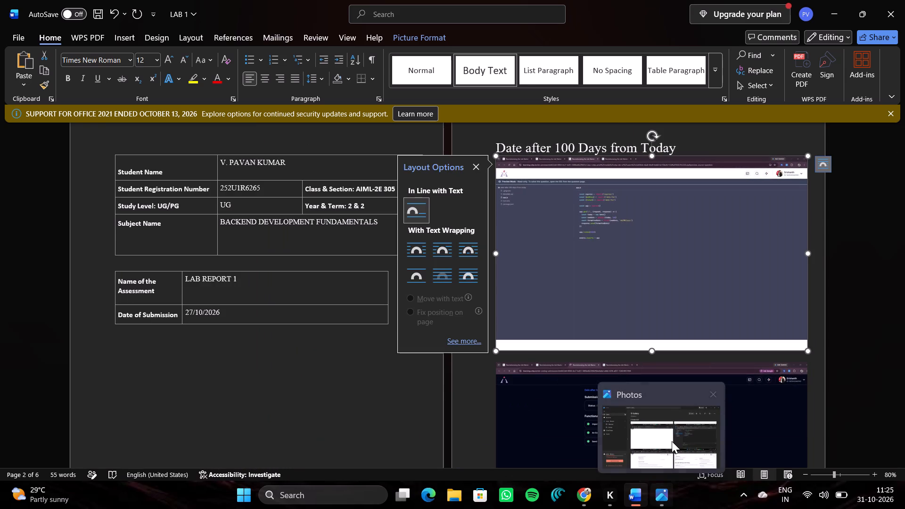
# In Photos, open Screenshot (506).png showing the Date after 100 Days app.js code, copy it, and close its viewer.
pyautogui.click(672, 436)
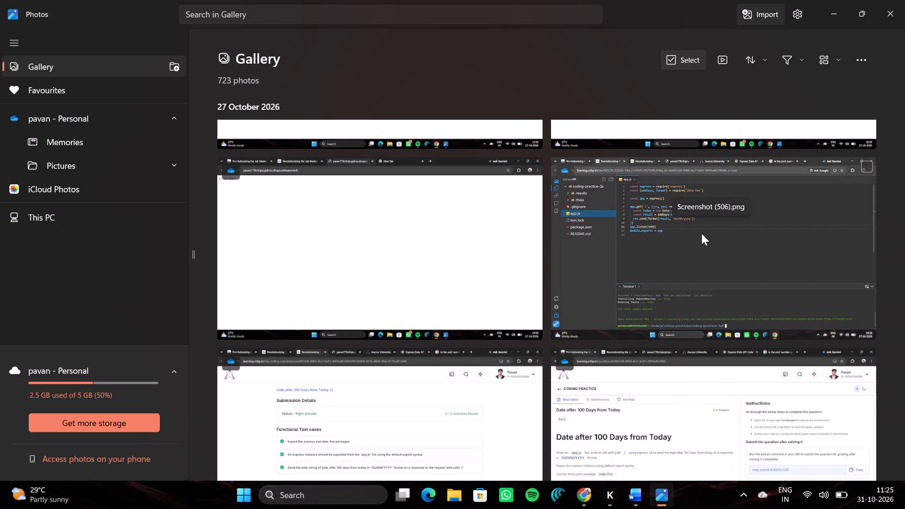
pyautogui.click(701, 233)
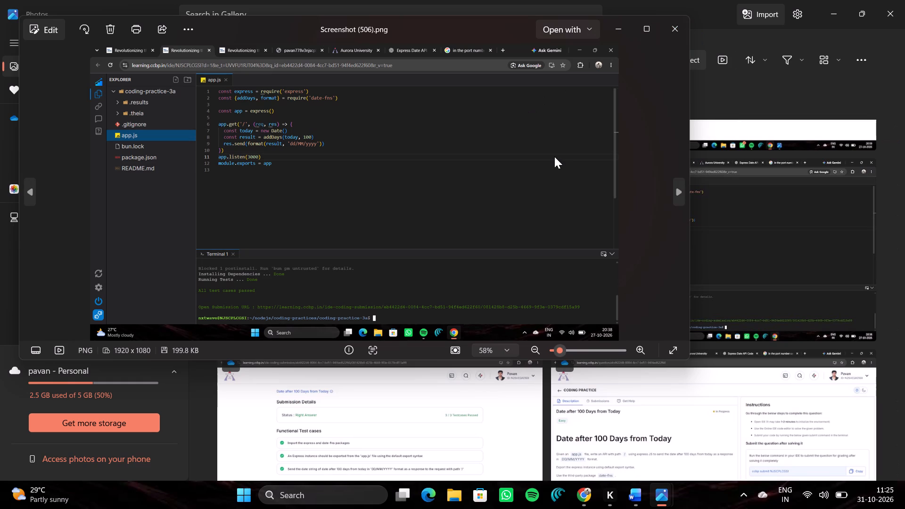
pyautogui.hotkey('ctrl', 'c')
pyautogui.click(681, 31)
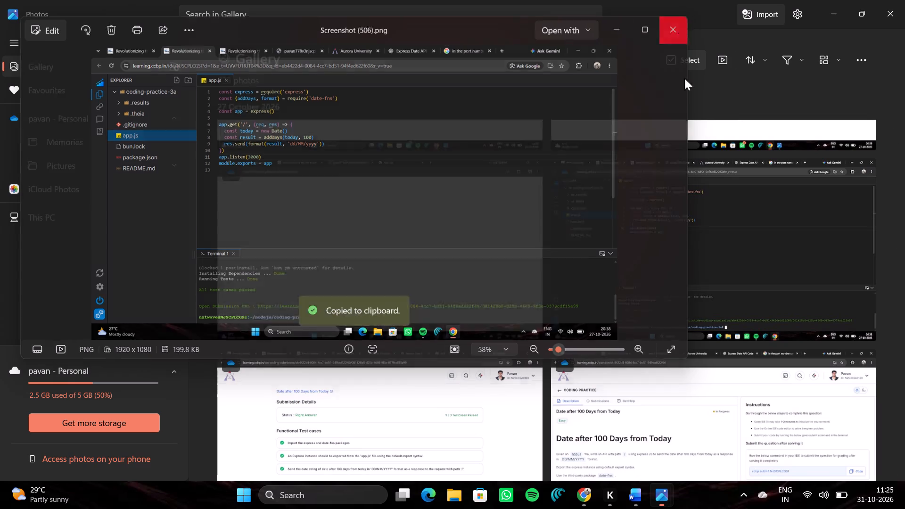
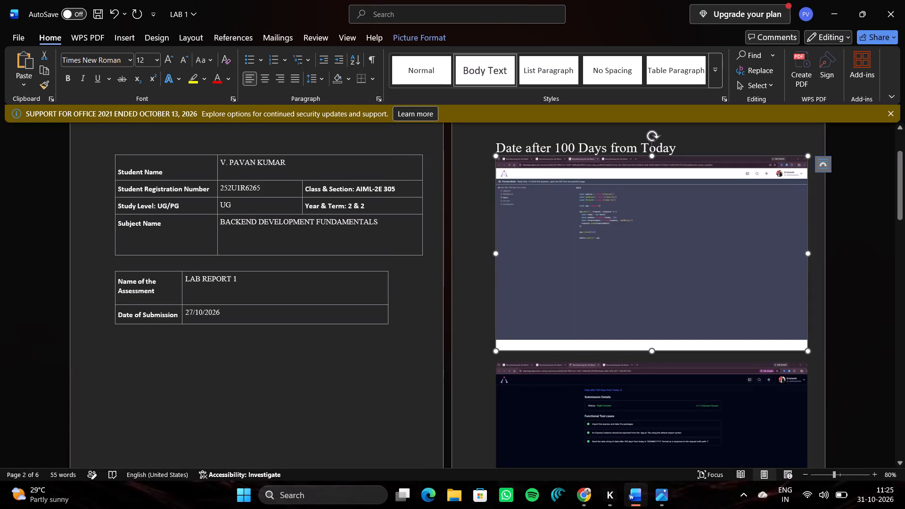
# Delete the old code screenshot under the heading "Date after 100 Days from Today".
pyautogui.press('BackSpace')
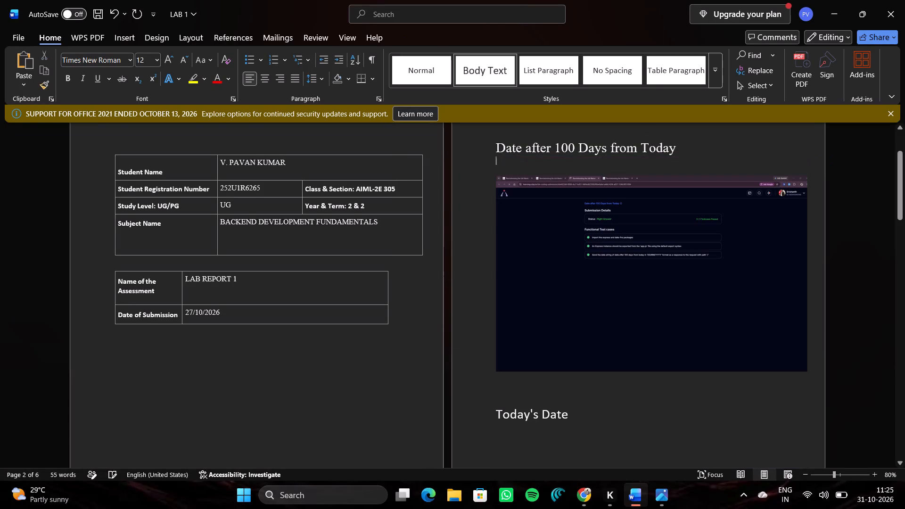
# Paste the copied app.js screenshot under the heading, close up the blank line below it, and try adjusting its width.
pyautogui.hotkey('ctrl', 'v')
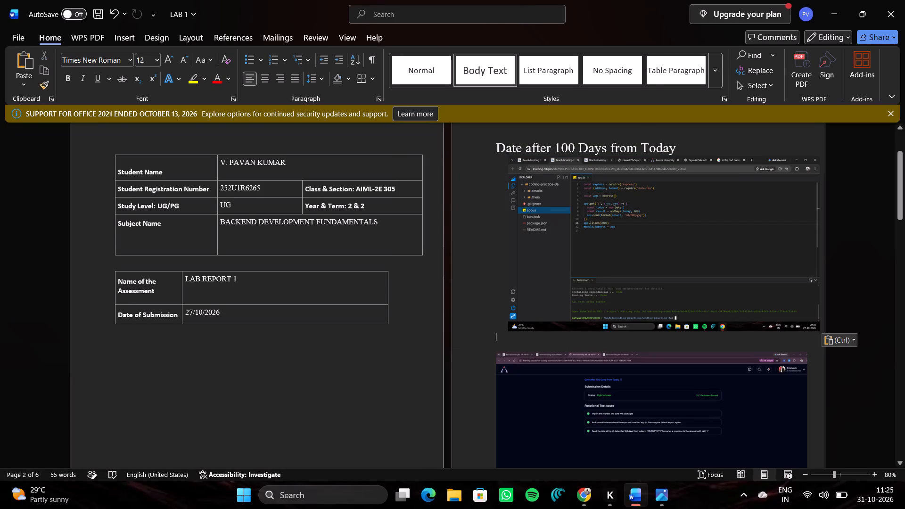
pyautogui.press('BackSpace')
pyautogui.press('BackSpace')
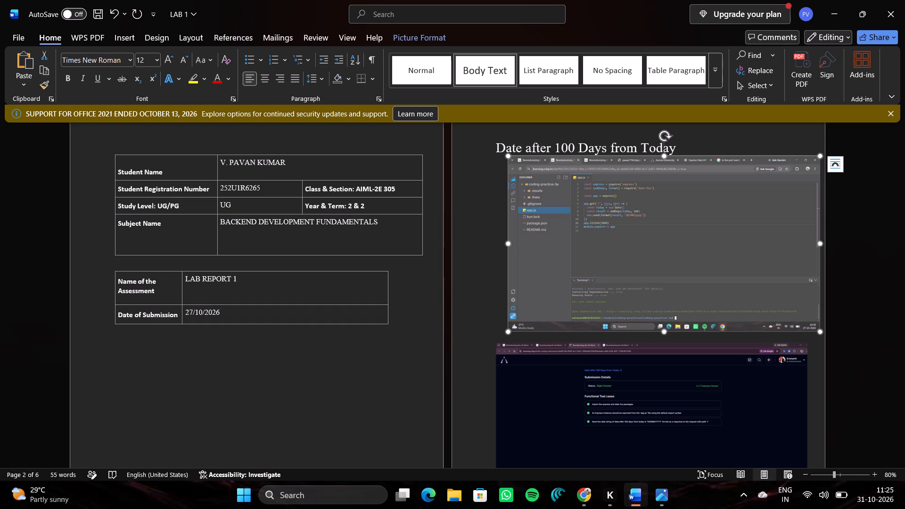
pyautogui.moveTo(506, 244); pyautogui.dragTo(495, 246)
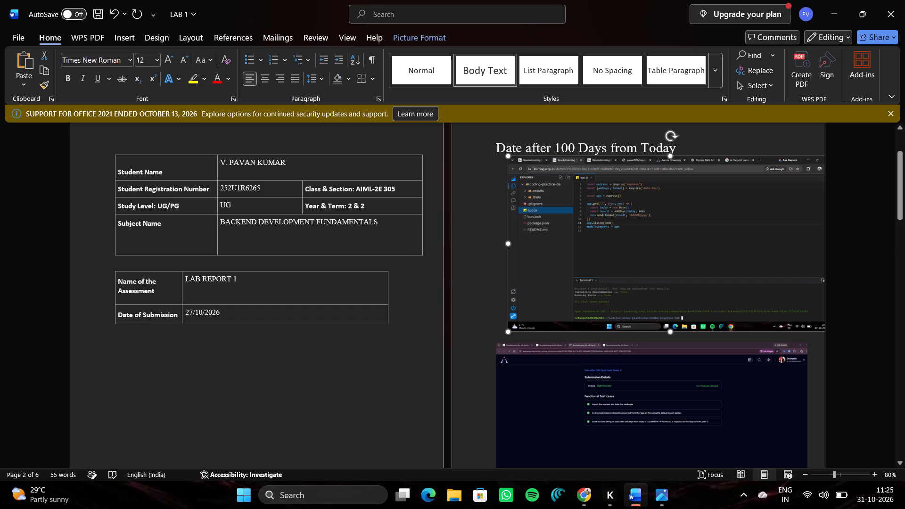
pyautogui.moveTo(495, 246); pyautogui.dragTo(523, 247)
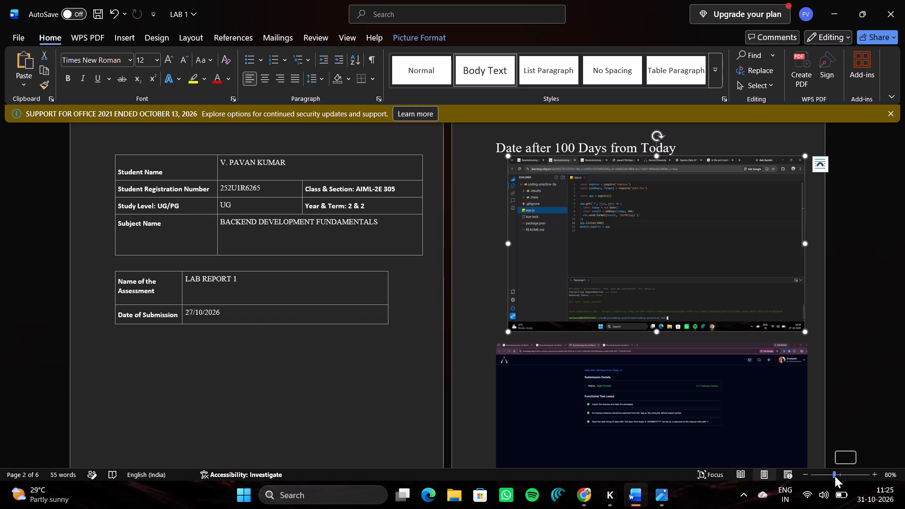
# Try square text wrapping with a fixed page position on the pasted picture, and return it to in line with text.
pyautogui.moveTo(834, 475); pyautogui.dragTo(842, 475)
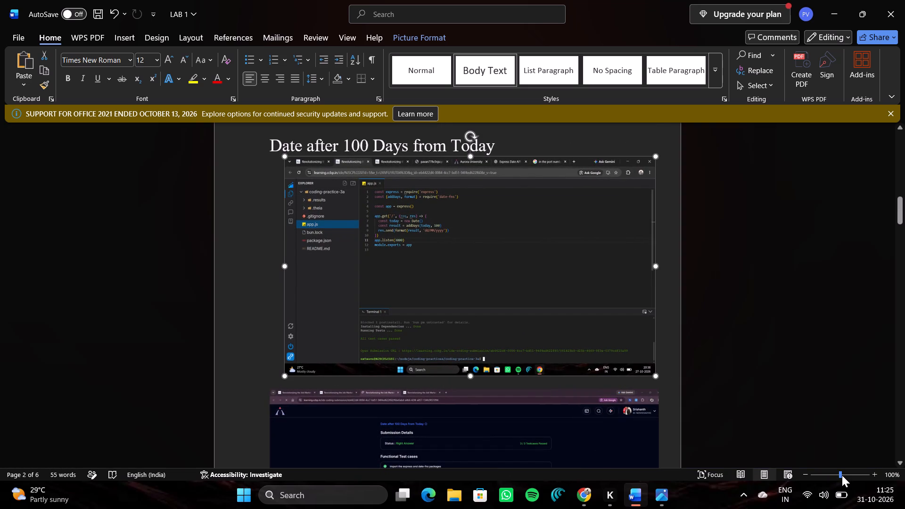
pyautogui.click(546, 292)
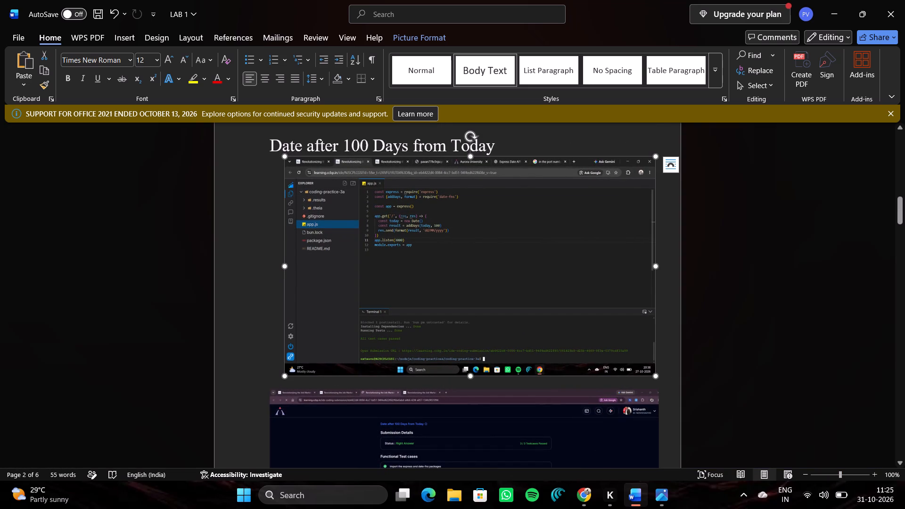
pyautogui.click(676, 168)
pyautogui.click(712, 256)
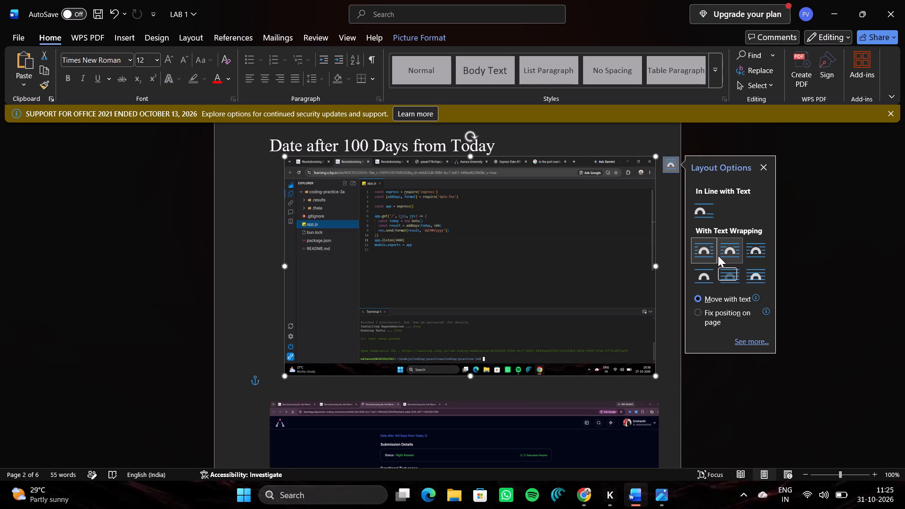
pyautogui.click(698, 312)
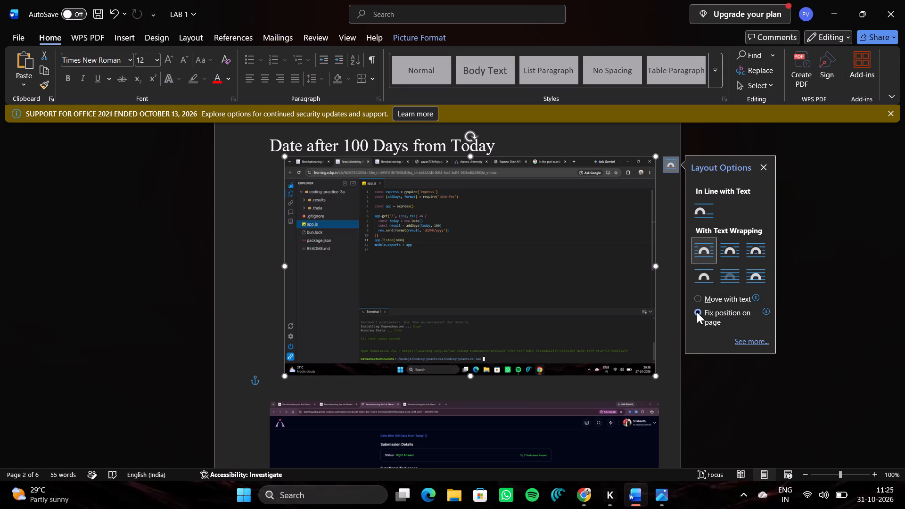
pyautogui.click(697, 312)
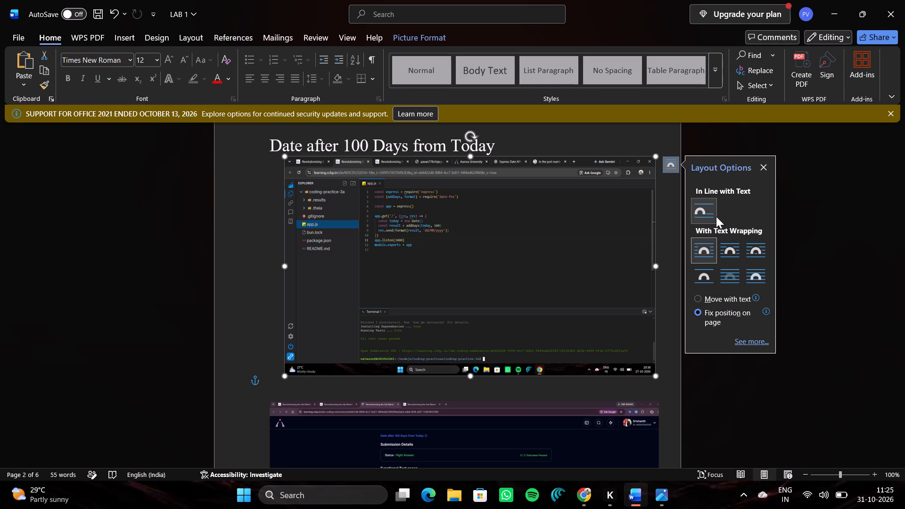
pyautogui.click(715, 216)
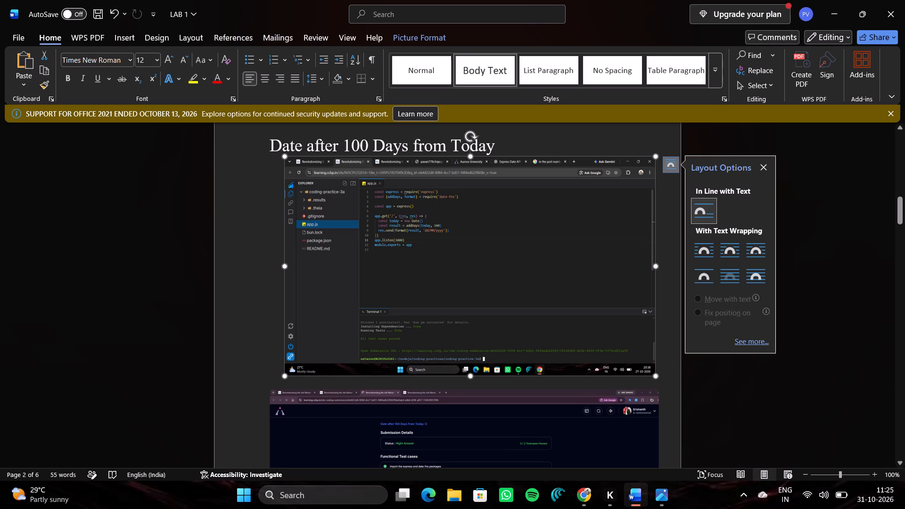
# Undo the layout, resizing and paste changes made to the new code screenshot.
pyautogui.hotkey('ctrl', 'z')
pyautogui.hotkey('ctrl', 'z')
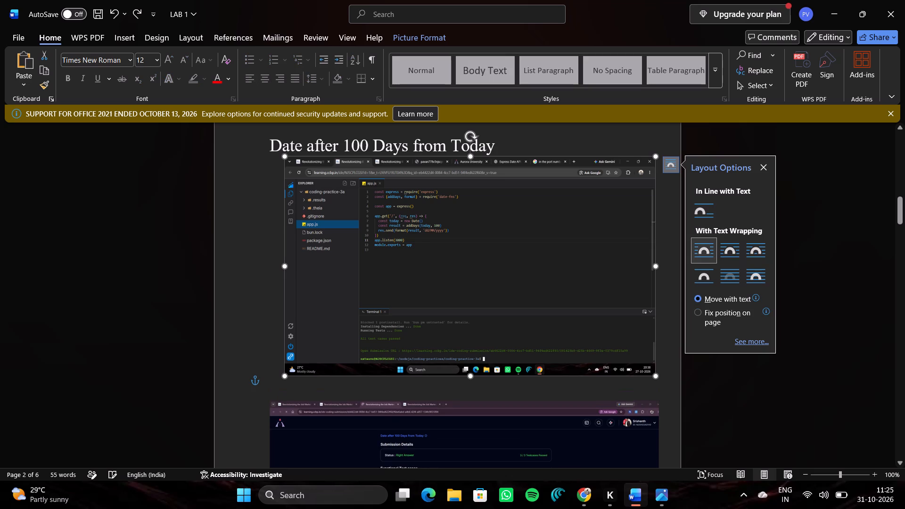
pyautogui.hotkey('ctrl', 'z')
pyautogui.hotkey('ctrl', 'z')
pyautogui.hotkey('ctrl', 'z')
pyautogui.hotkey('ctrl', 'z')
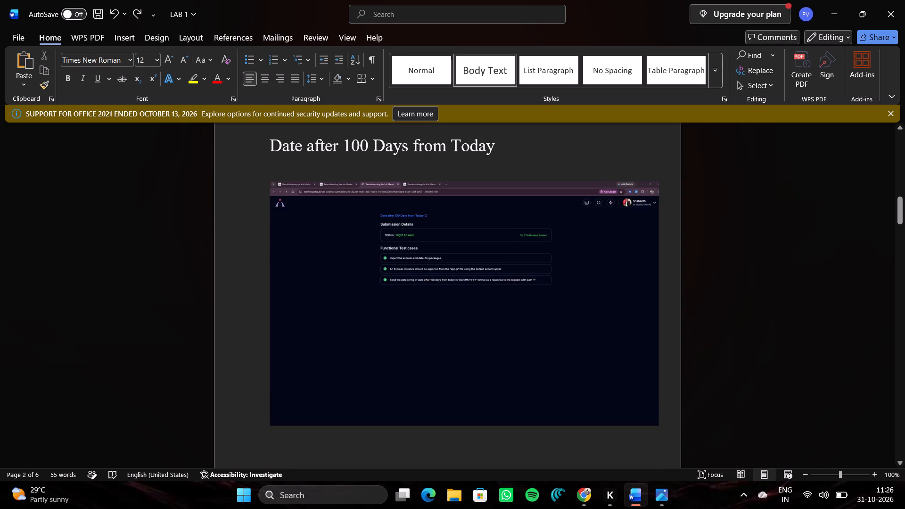
# Start a fresh line directly below the "Date after 100 Days from Today" heading and paste the app.js code screenshot there.
pyautogui.press('BackSpace')
pyautogui.press('Return')
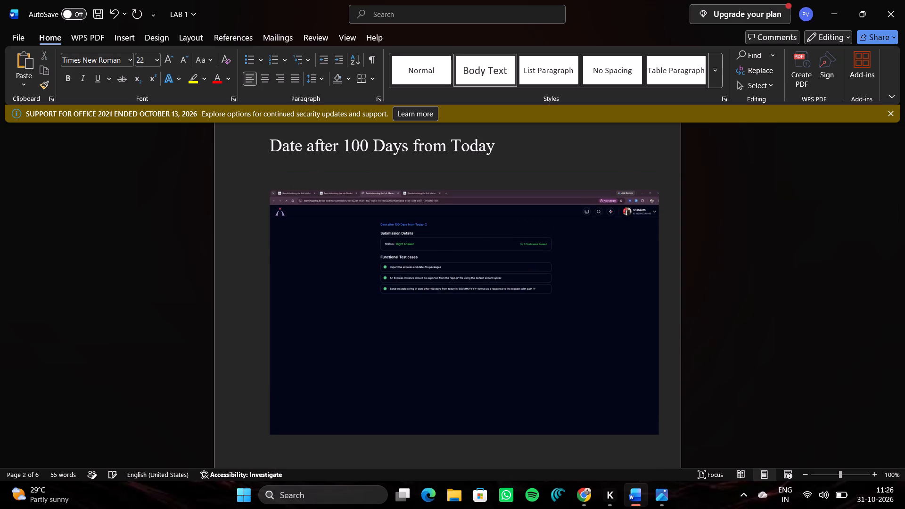
pyautogui.hotkey('ctrl', 'v')
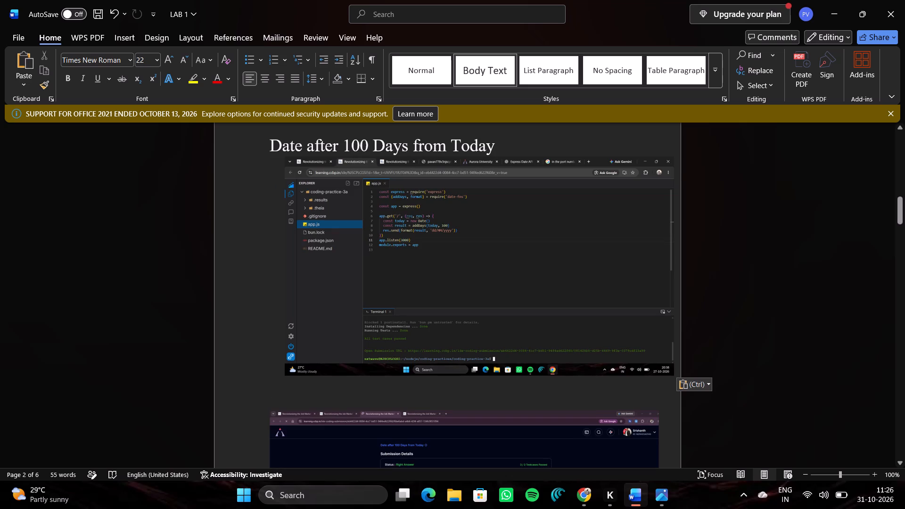
pyautogui.click(331, 272)
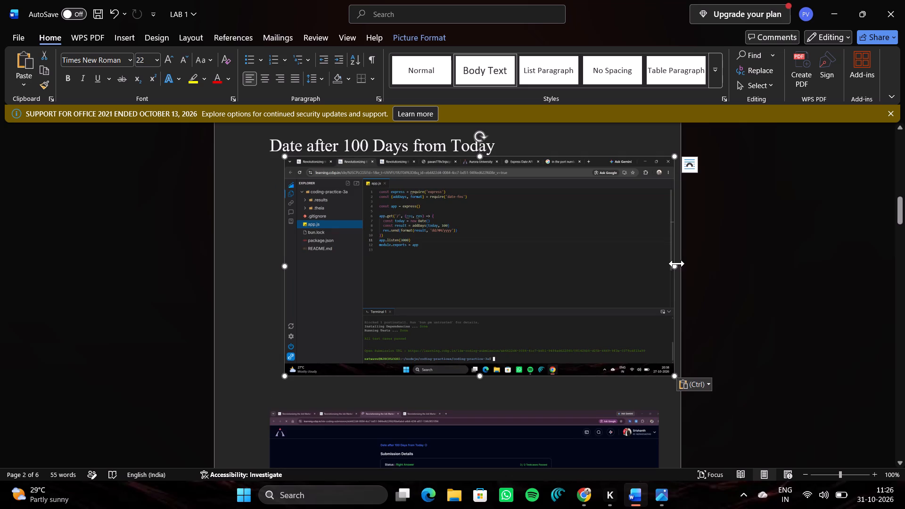
# In Photos, open Screenshot (505).png showing the Date after 100 Days submission details and copy it.
pyautogui.click(462, 436)
pyautogui.scroll(-6, 492, 408)
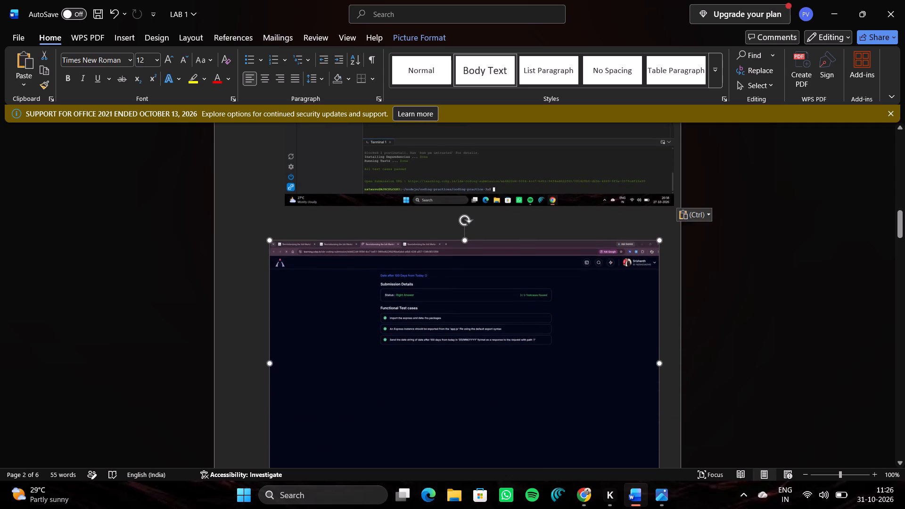
pyautogui.scroll(-4, 499, 370)
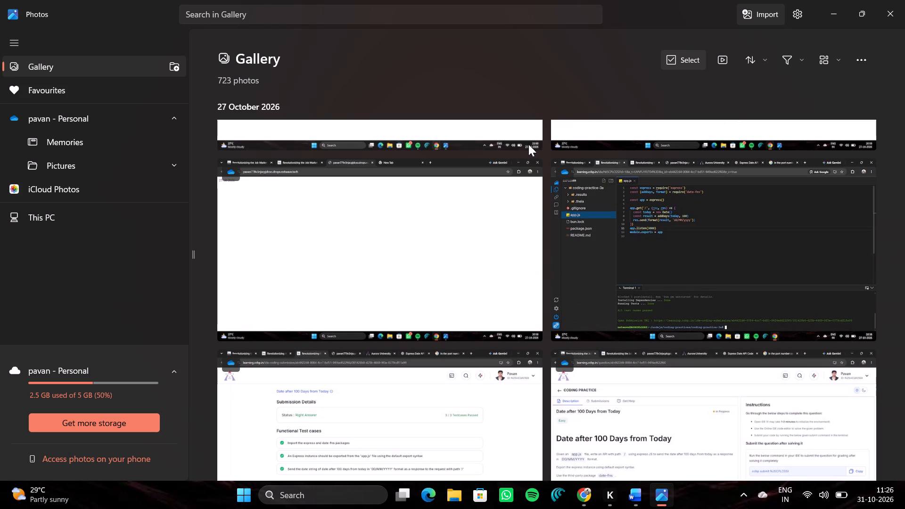
pyautogui.scroll(-4, 656, 287)
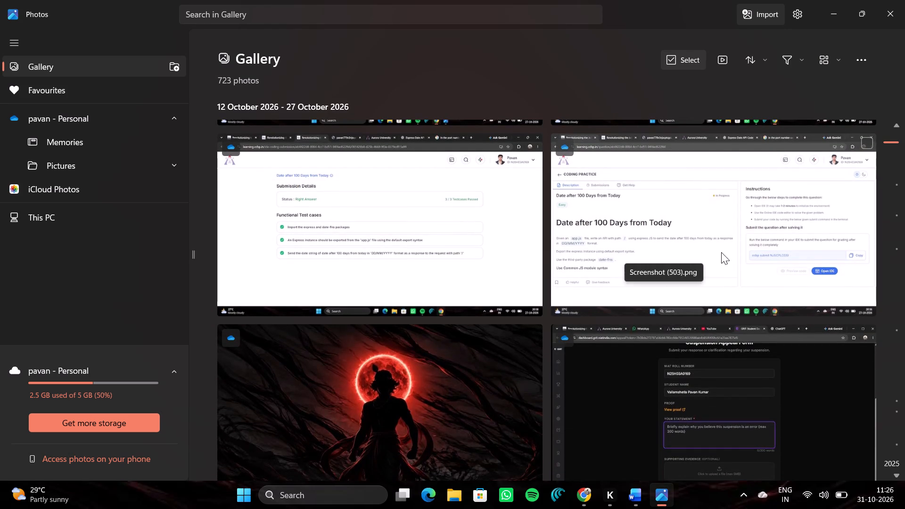
pyautogui.scroll(1, 721, 252)
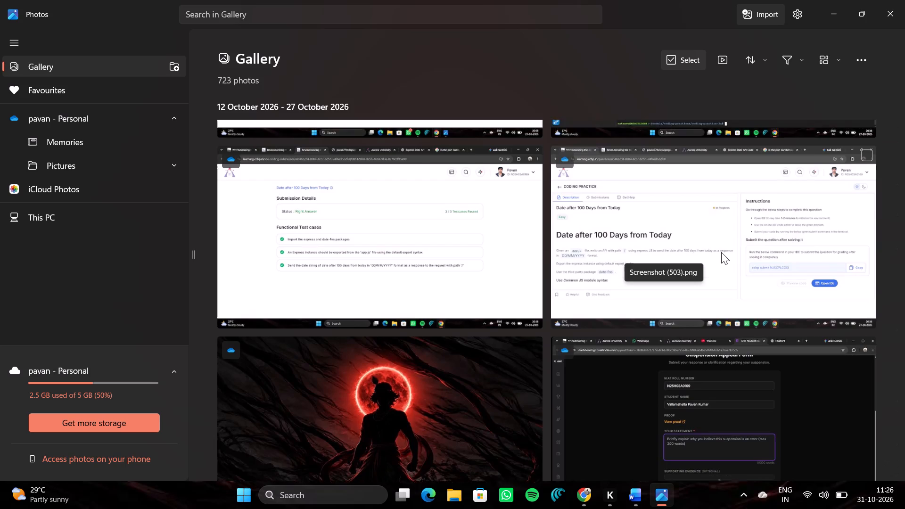
pyautogui.scroll(2, 721, 252)
pyautogui.click(479, 354)
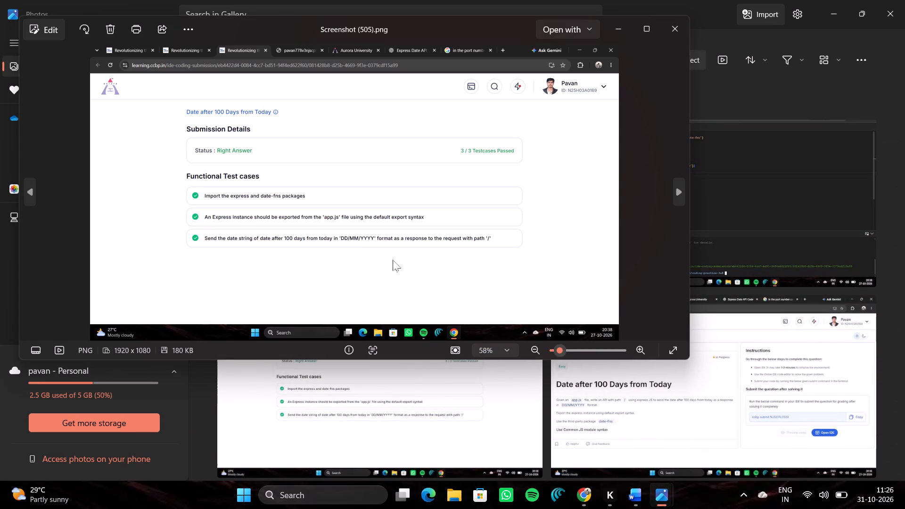
pyautogui.hotkey('ctrl', 'c')
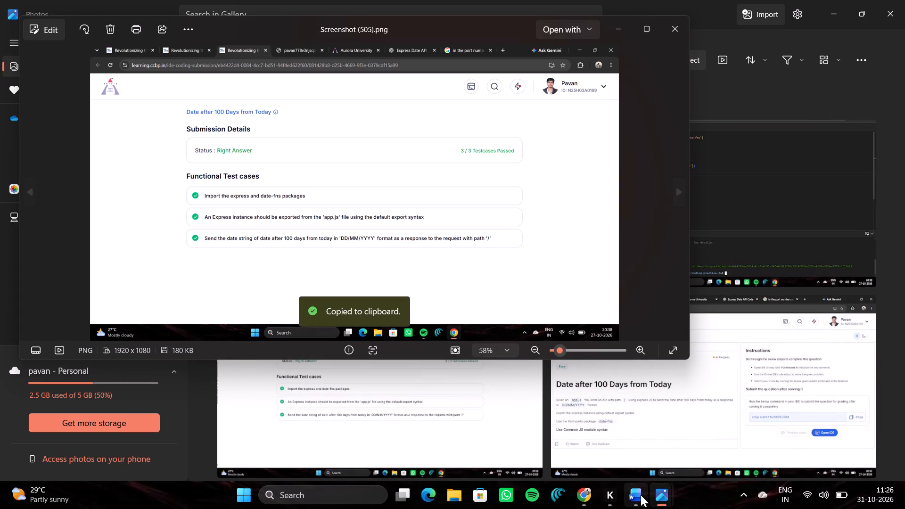
# Back in Word, replace the old Date after 100 Days submission-details picture below the code screenshot with the copied one.
pyautogui.click(641, 495)
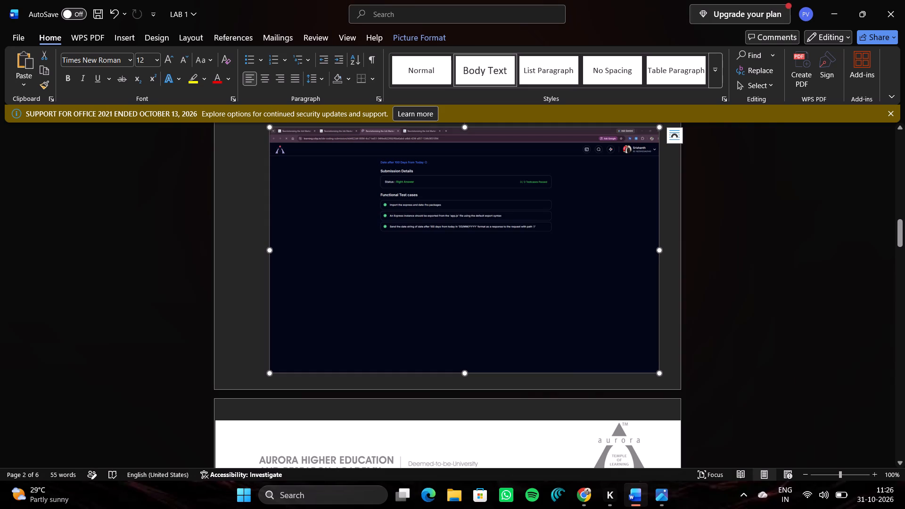
pyautogui.scroll(4, 482, 294)
pyautogui.click(475, 328)
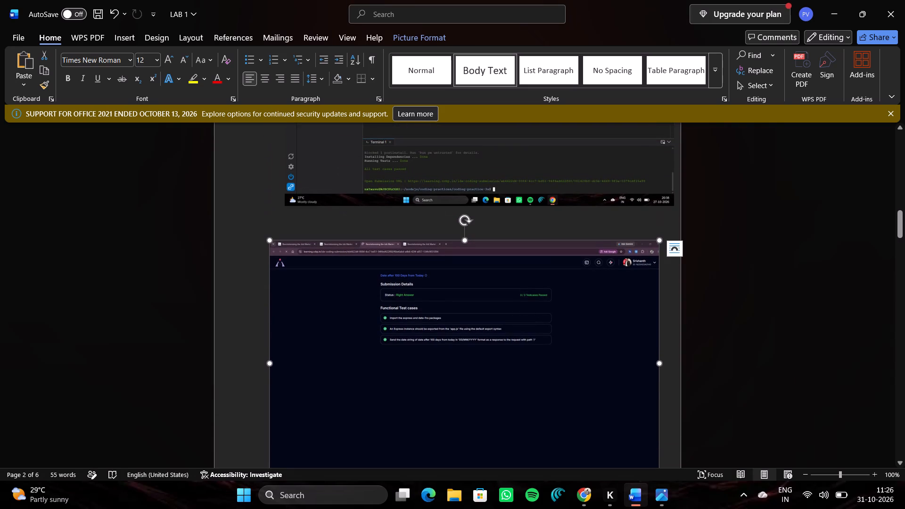
pyautogui.press('BackSpace')
pyautogui.hotkey('ctrl', 'v')
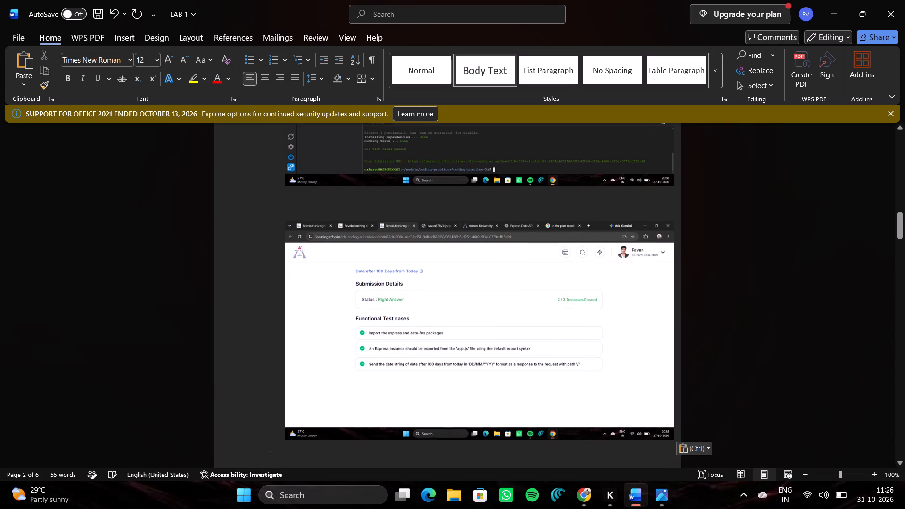
# Review the replaced Date after 100 Days pictures and select the code screenshot under the heading "Today's Date".
pyautogui.scroll(-3, 477, 324)
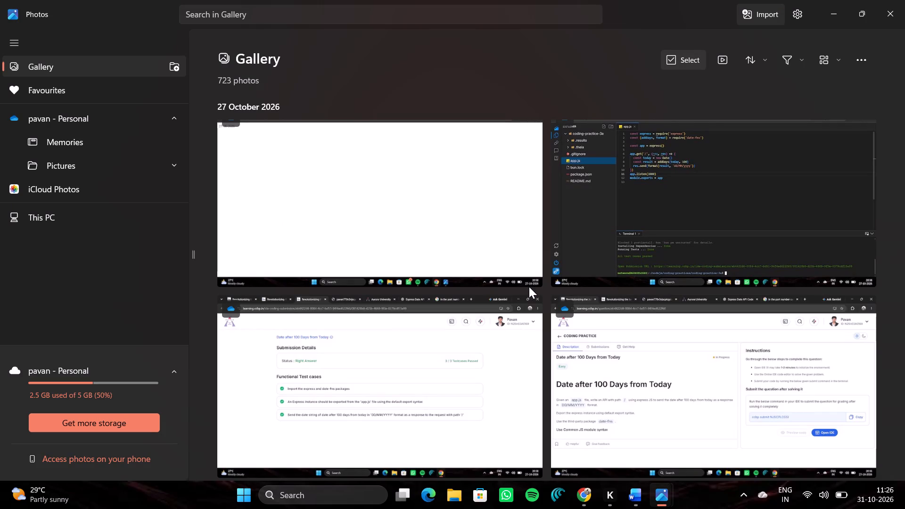
pyautogui.click(643, 503)
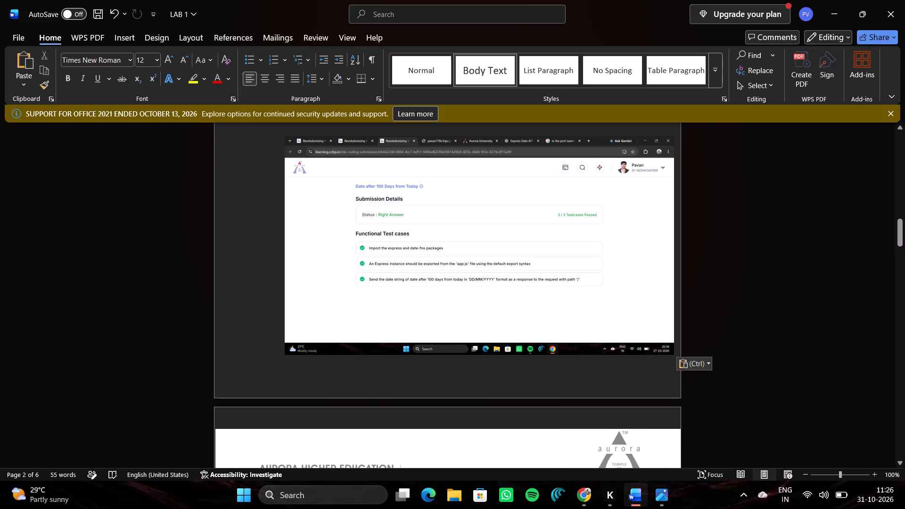
pyautogui.scroll(17, 575, 333)
pyautogui.scroll(-20, 575, 333)
pyautogui.scroll(-10, 575, 333)
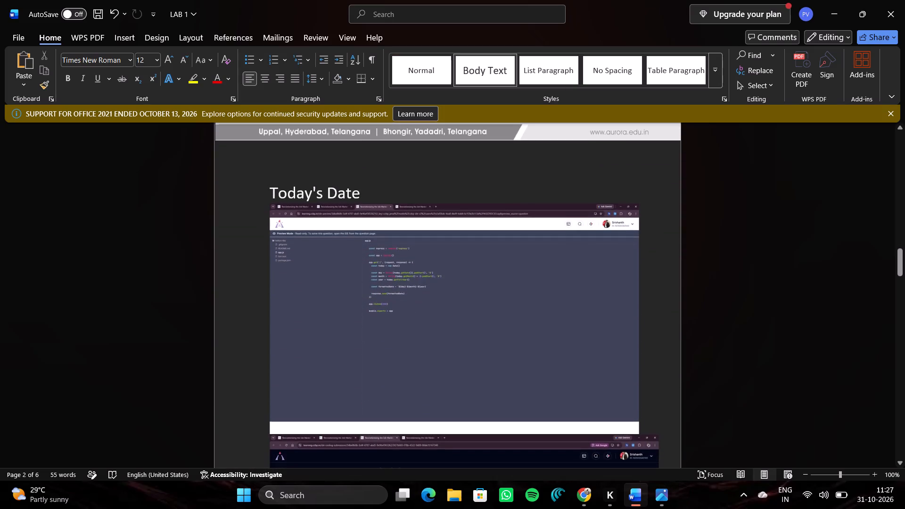
pyautogui.scroll(-2, 575, 333)
pyautogui.click(526, 320)
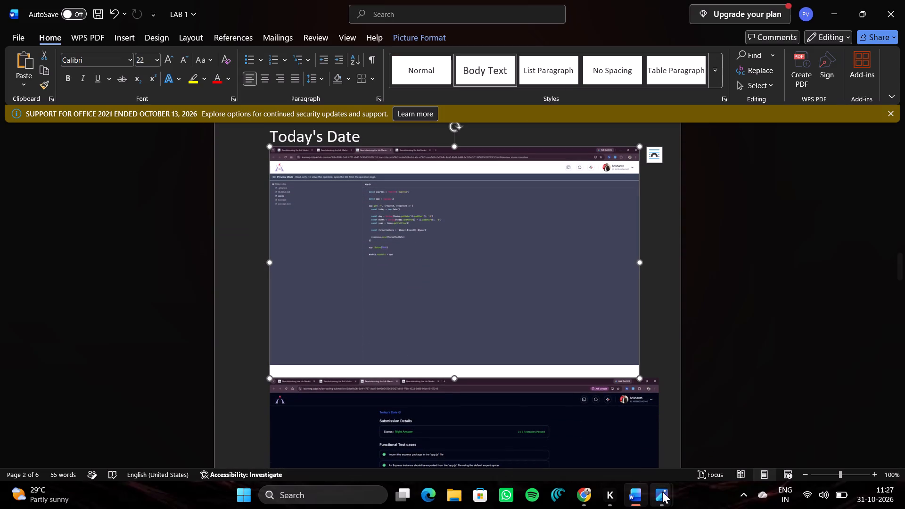
# Switch to Photos and look through the 27 October screenshots for code and submission pictures belonging to Today's Date.
pyautogui.click(662, 492)
pyautogui.click(588, 427)
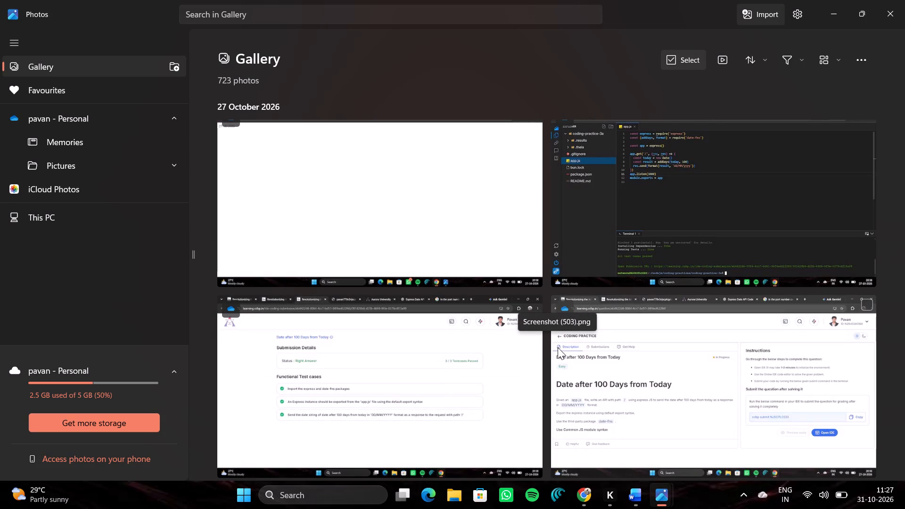
pyautogui.scroll(3, 571, 374)
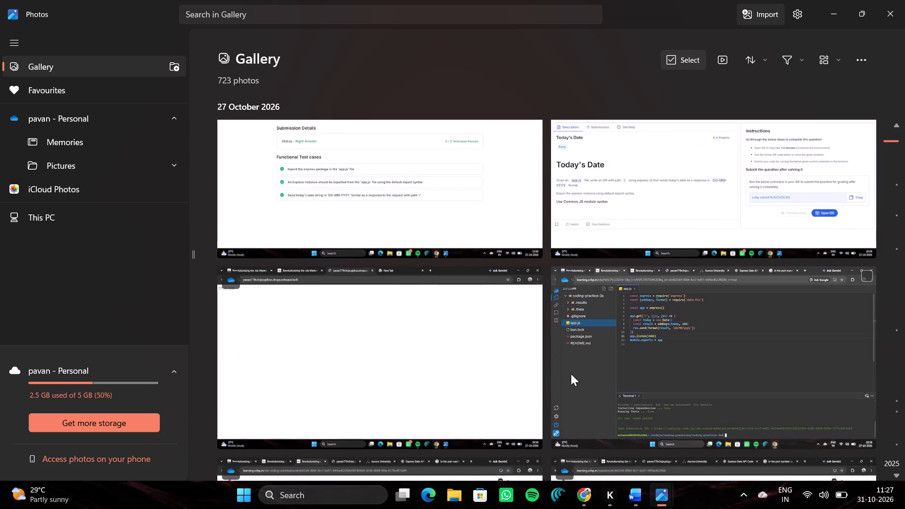
pyautogui.scroll(-9, 573, 374)
pyautogui.scroll(7, 574, 374)
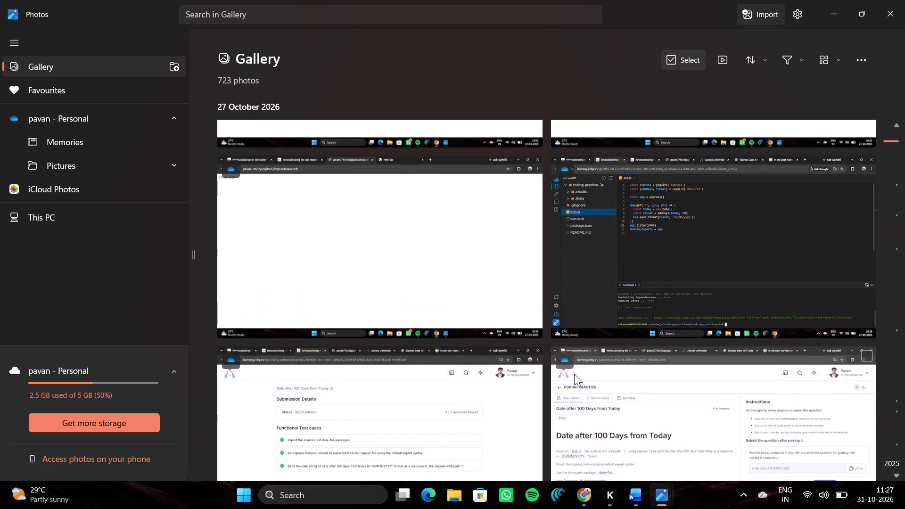
pyautogui.scroll(2, 574, 374)
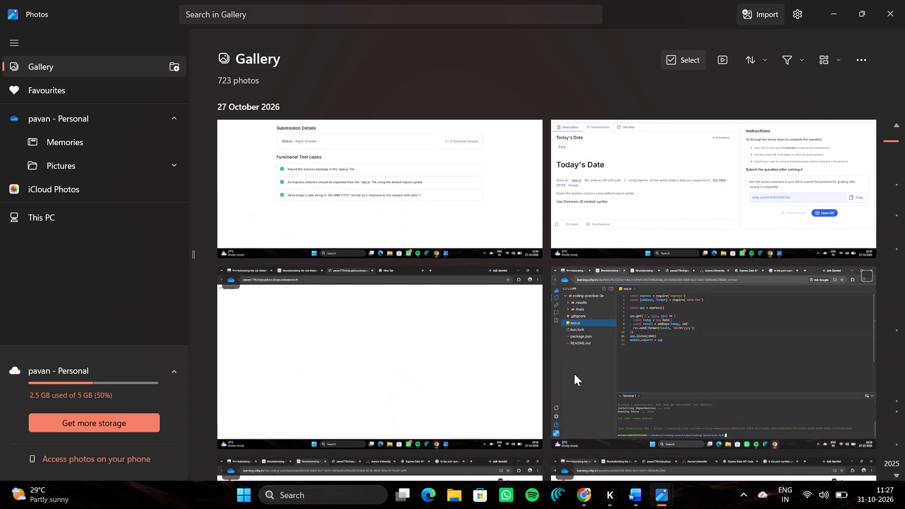
pyautogui.scroll(2, 574, 374)
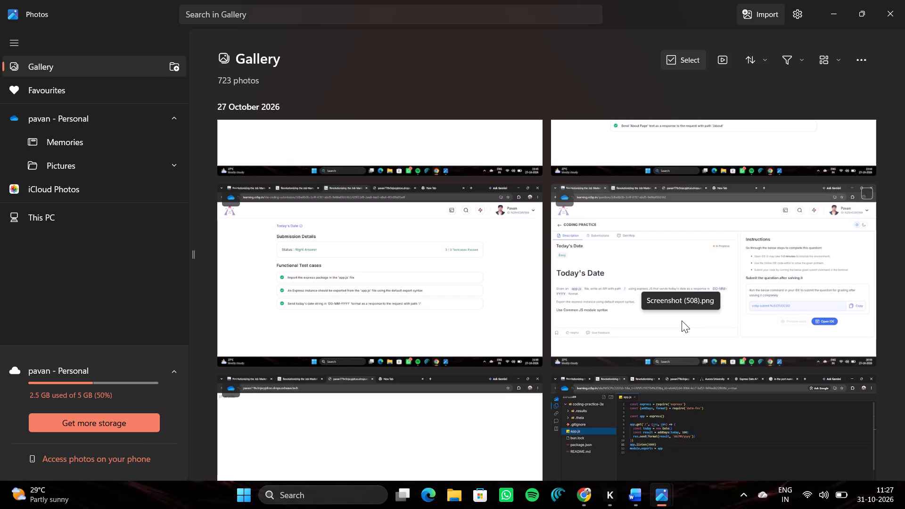
pyautogui.scroll(-3, 682, 320)
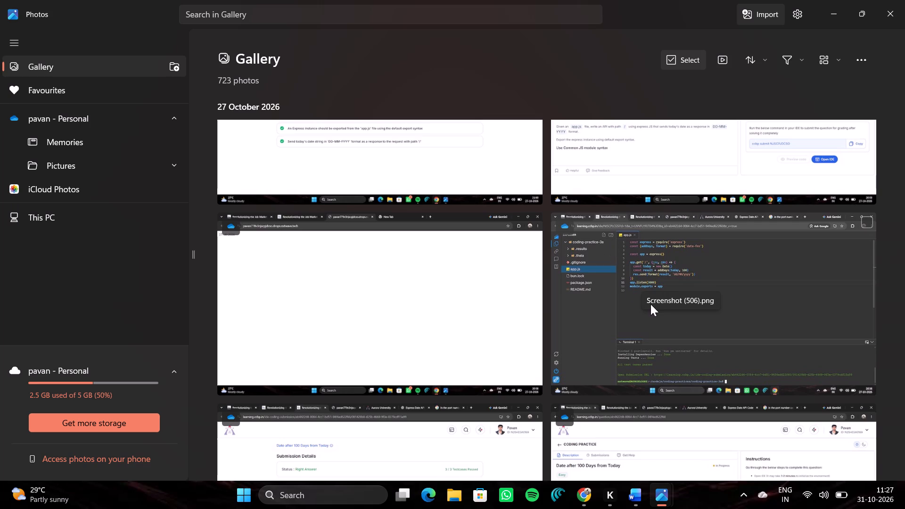
pyautogui.scroll(-2, 655, 306)
pyautogui.scroll(3, 655, 306)
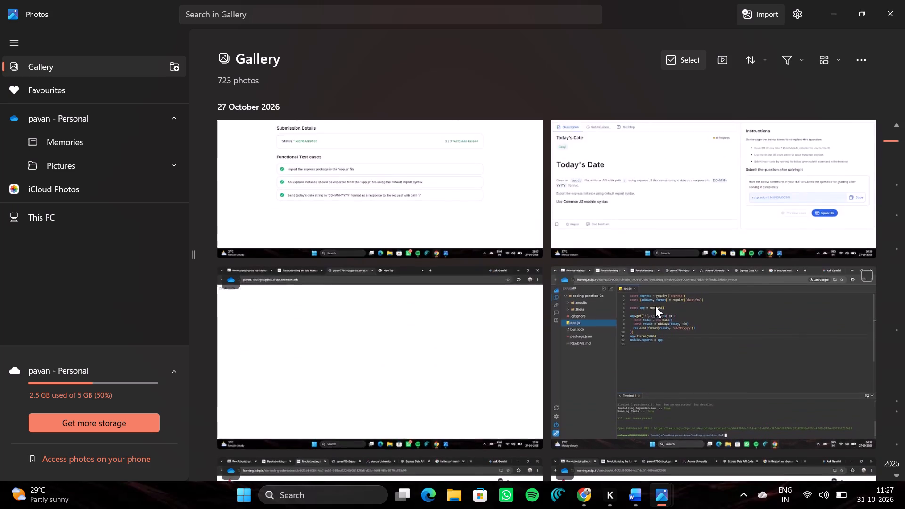
pyautogui.scroll(-7, 655, 306)
pyautogui.scroll(7, 655, 306)
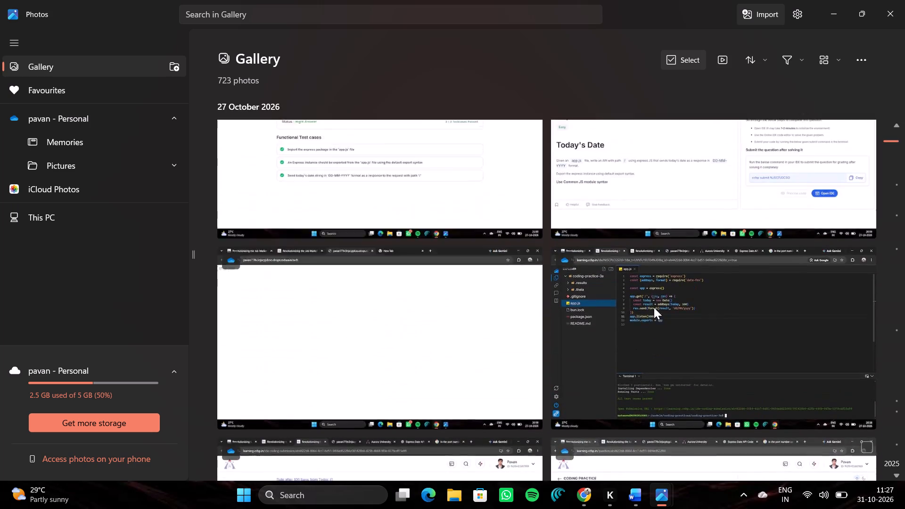
pyautogui.scroll(2, 654, 307)
pyautogui.scroll(2, 450, 363)
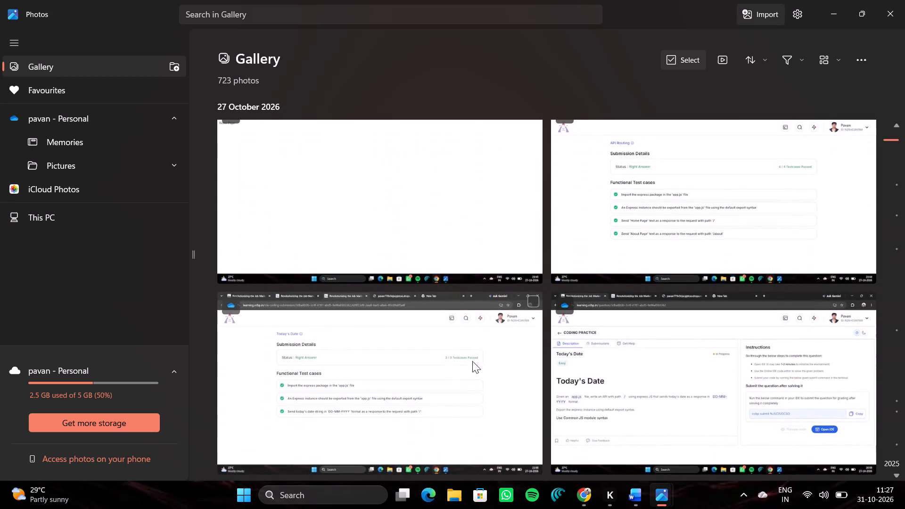
# Open Screenshot (512).png to check which exercise its app.js code belongs to, and close it.
pyautogui.scroll(3, 479, 364)
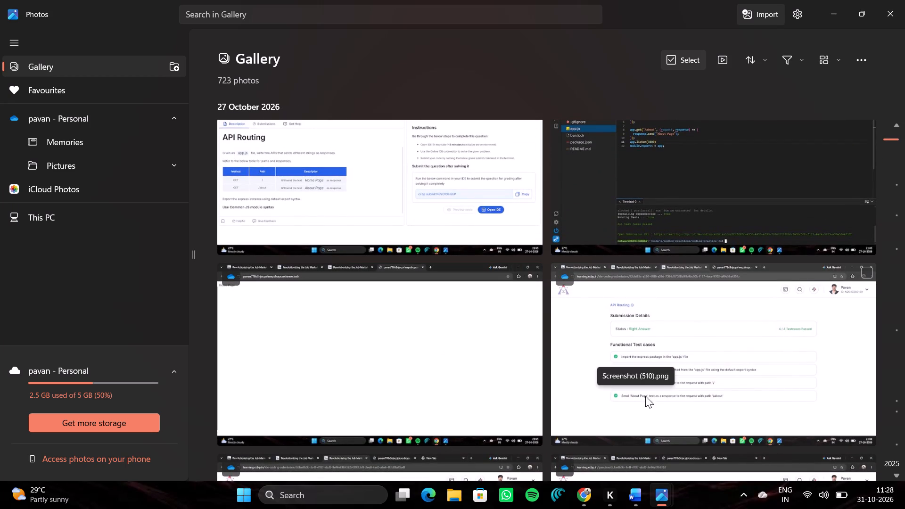
pyautogui.scroll(4, 773, 382)
pyautogui.click(773, 382)
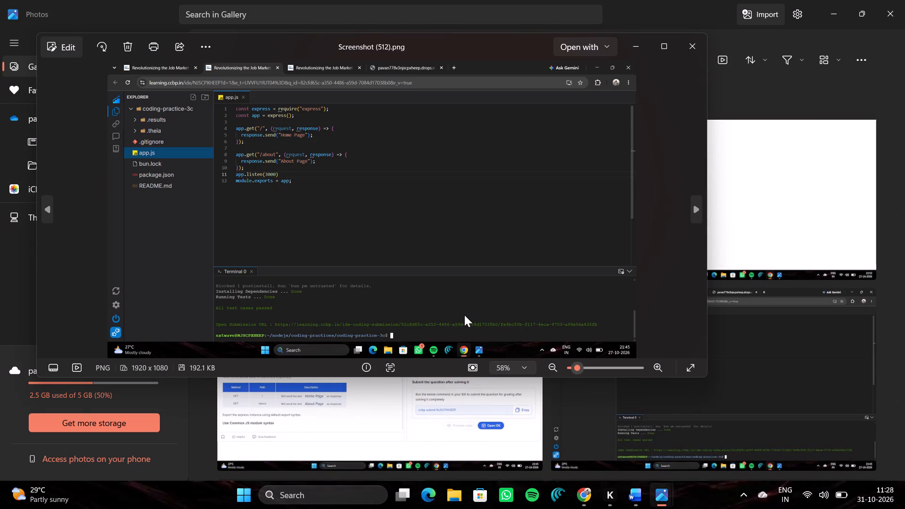
pyautogui.click(707, 41)
pyautogui.click(701, 46)
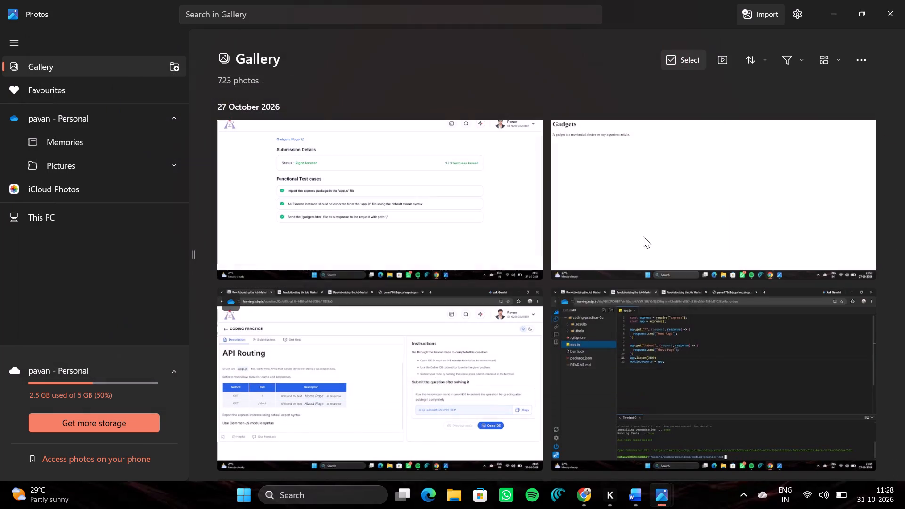
# Look through the gallery again for an app.js code screenshot of the Today's Date exercise.
pyautogui.scroll(-5, 602, 326)
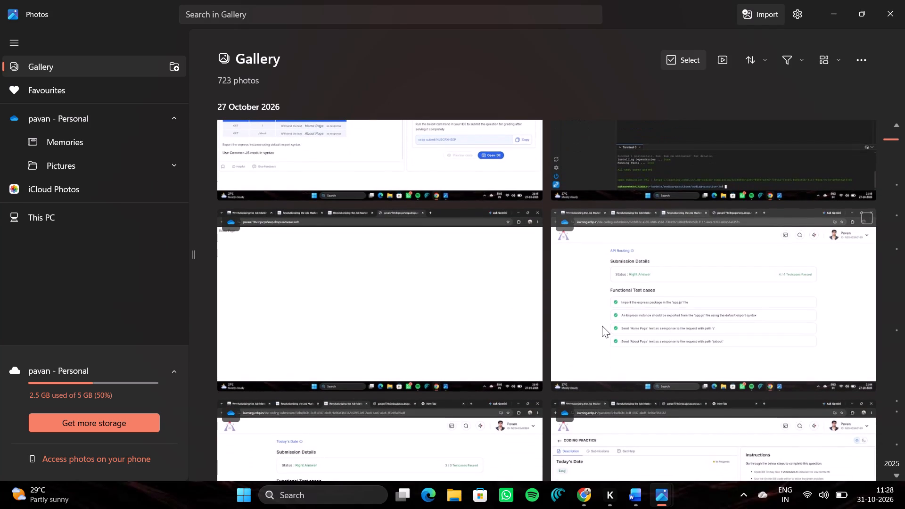
pyautogui.scroll(-5, 602, 326)
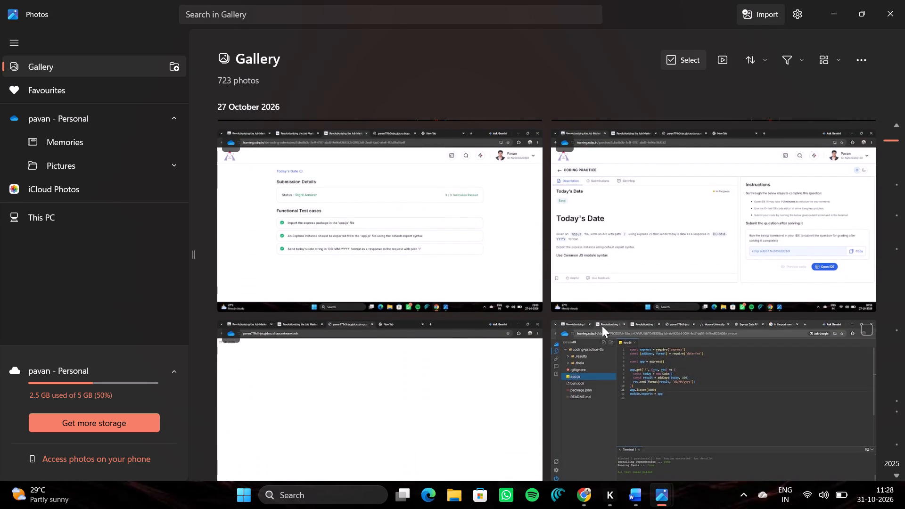
pyautogui.scroll(-13, 602, 326)
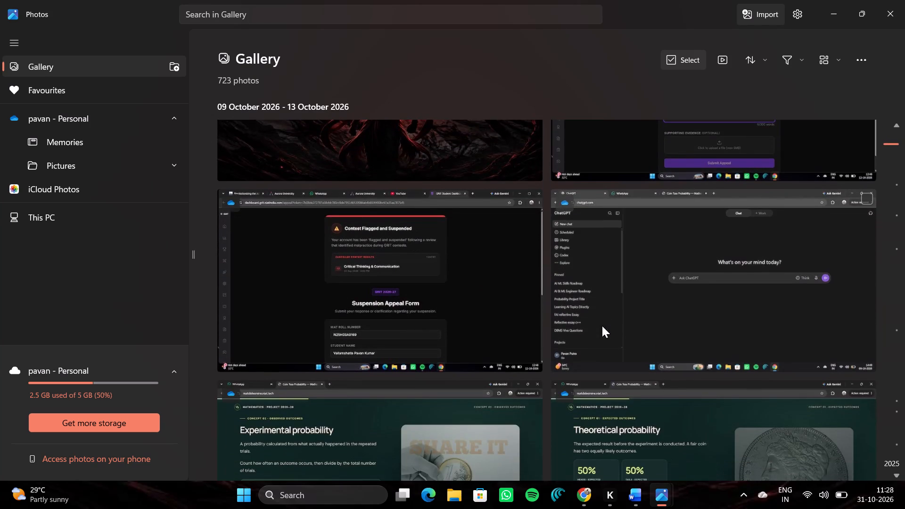
pyautogui.scroll(11, 602, 326)
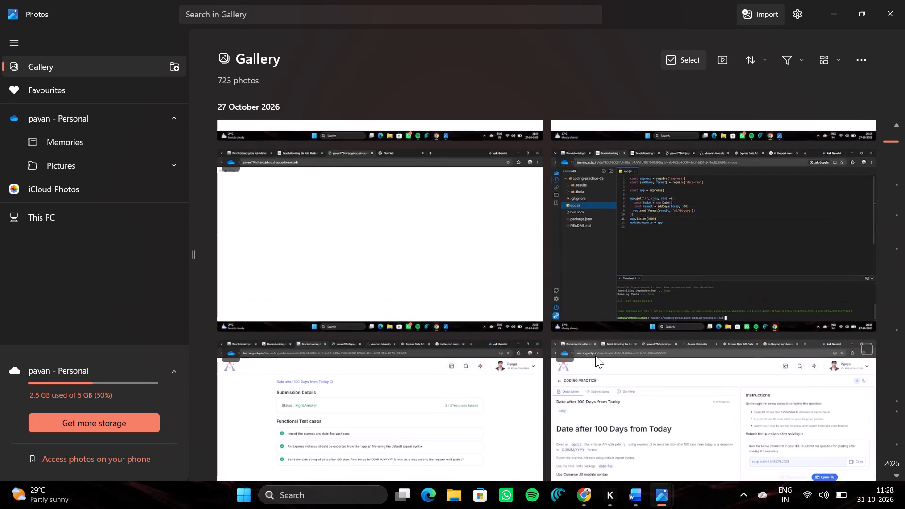
pyautogui.scroll(1, 595, 356)
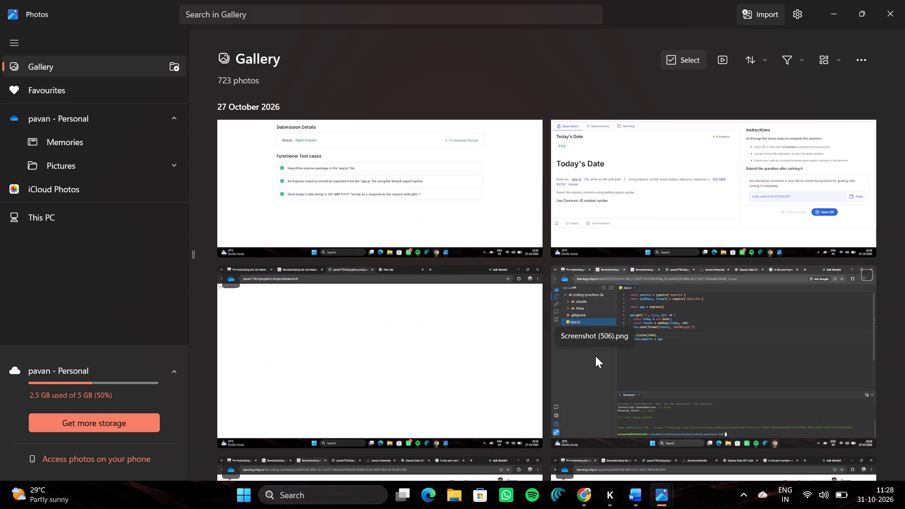
pyautogui.scroll(5, 595, 356)
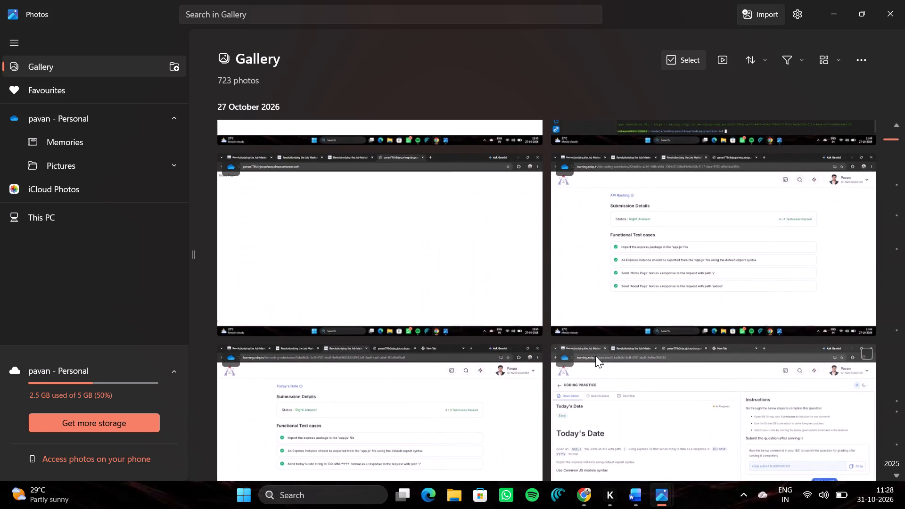
pyautogui.scroll(-4, 595, 356)
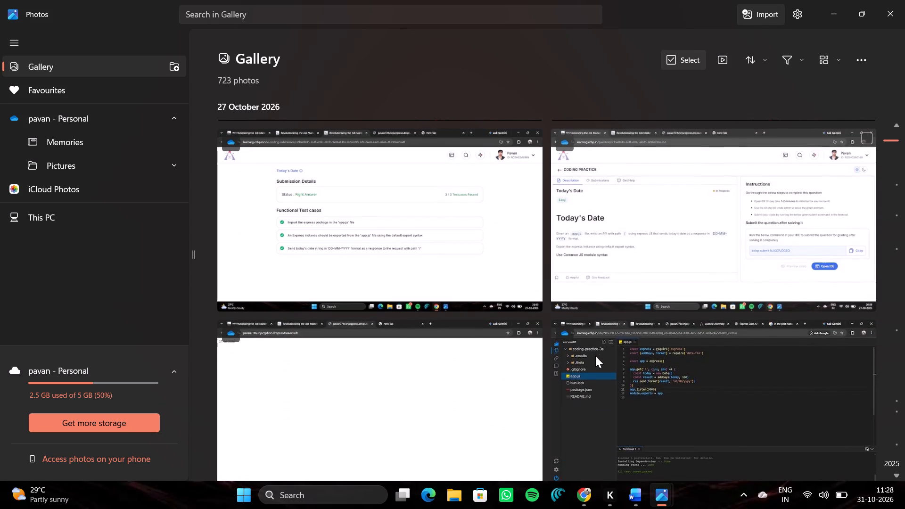
# Open Screenshot (509).png showing the Today's Date submission details and copy it.
pyautogui.scroll(2, 595, 356)
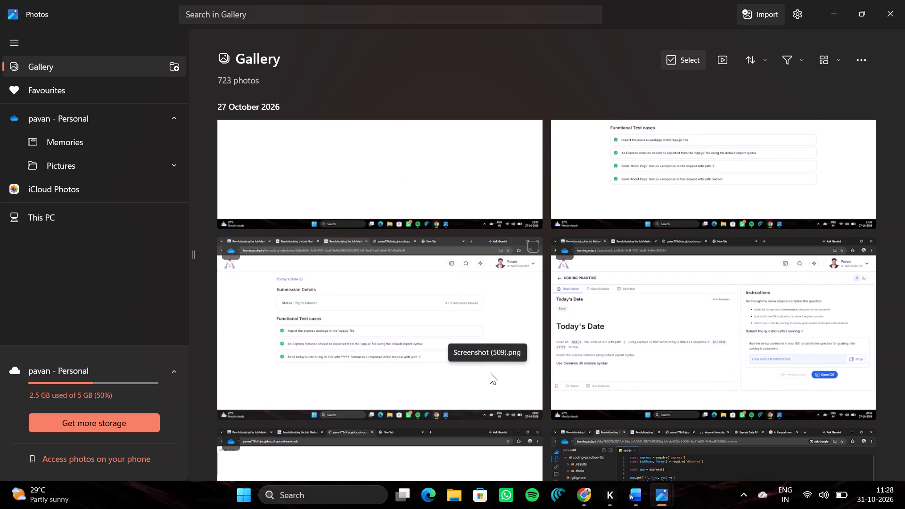
pyautogui.scroll(-1, 569, 351)
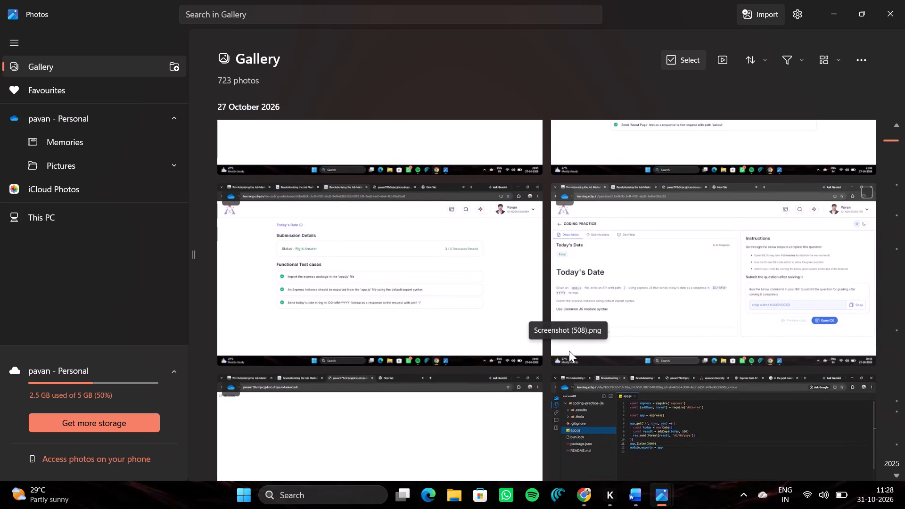
pyautogui.scroll(1, 569, 351)
pyautogui.click(495, 355)
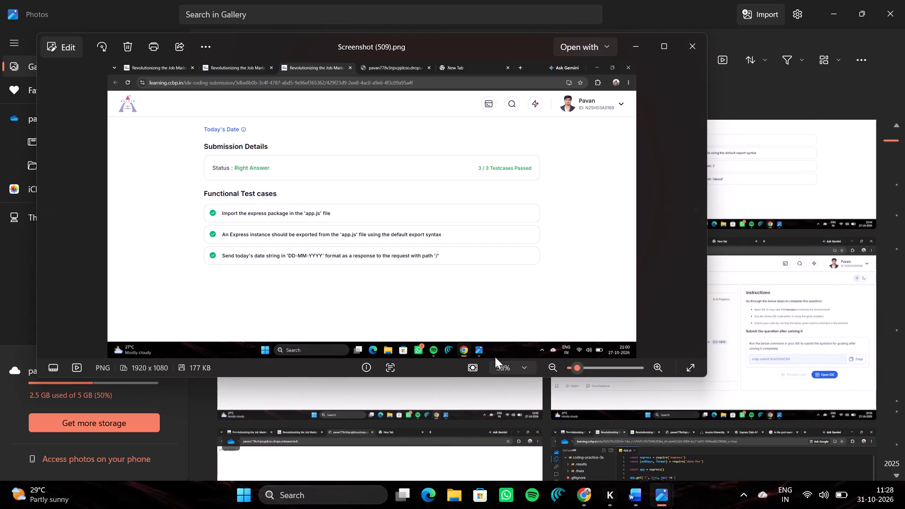
pyautogui.hotkey('ctrl', 'c')
# Back in Word, delete the old code screenshot directly under the heading "Today's Date".
pyautogui.click(636, 502)
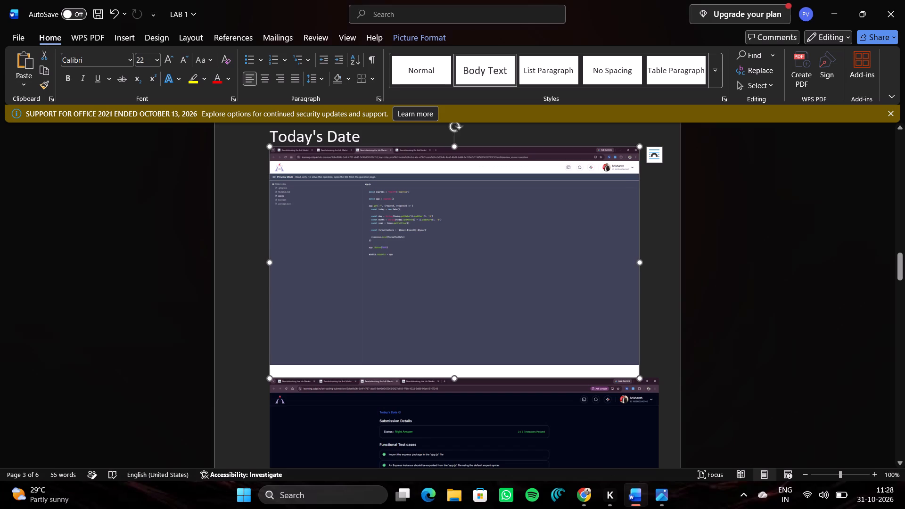
pyautogui.scroll(-3, 548, 395)
pyautogui.click(486, 384)
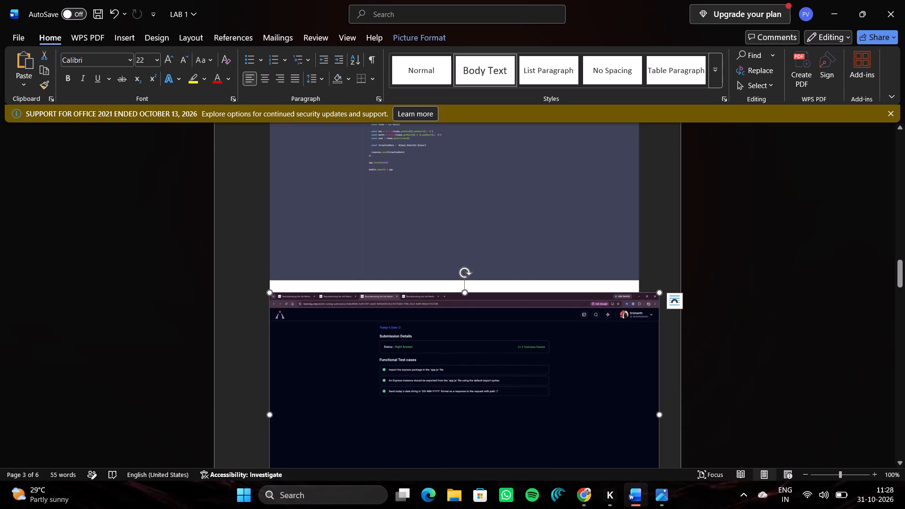
pyautogui.scroll(3, 517, 304)
pyautogui.click(516, 304)
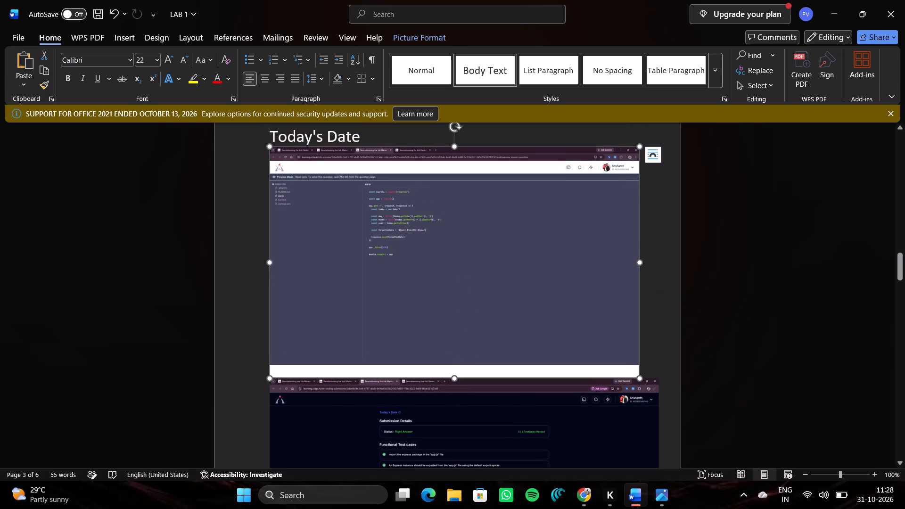
pyautogui.press('BackSpace')
# Replace the old Today's Date submission-details picture with the copied screenshot.
pyautogui.click(516, 304)
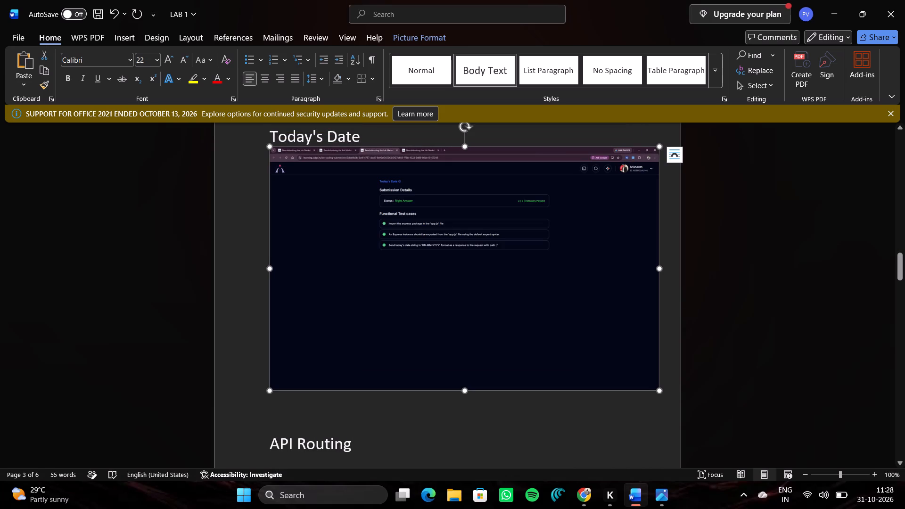
pyautogui.press('BackSpace')
pyautogui.hotkey('ctrl', 'v')
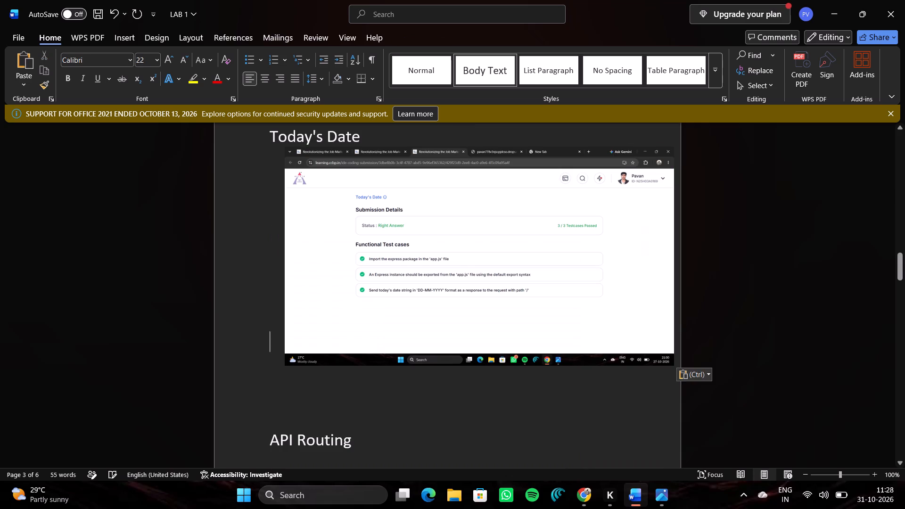
# Place the text cursor at the end of the heading "Today's Date".
pyautogui.scroll(4, 508, 303)
pyautogui.click(373, 253)
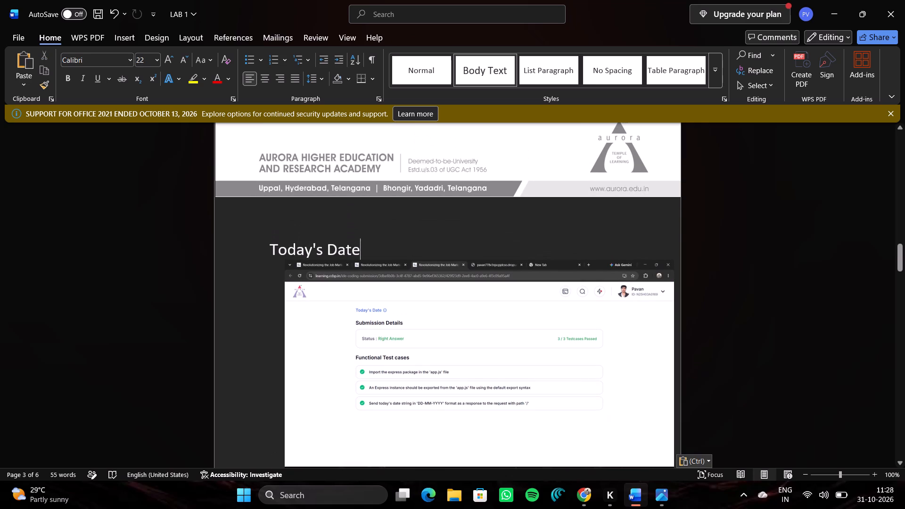
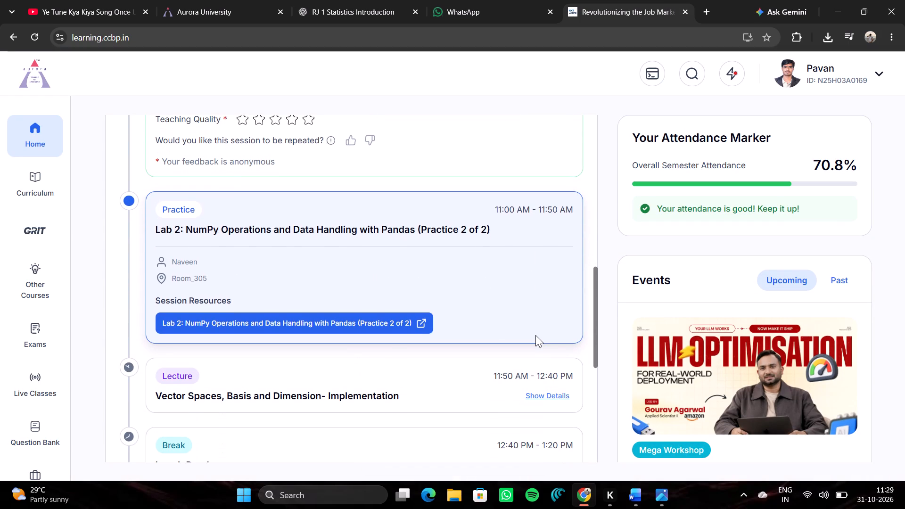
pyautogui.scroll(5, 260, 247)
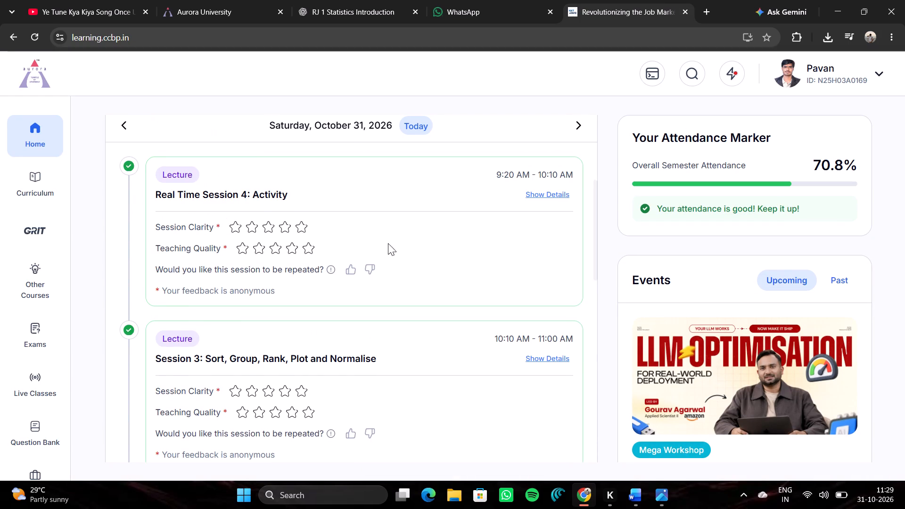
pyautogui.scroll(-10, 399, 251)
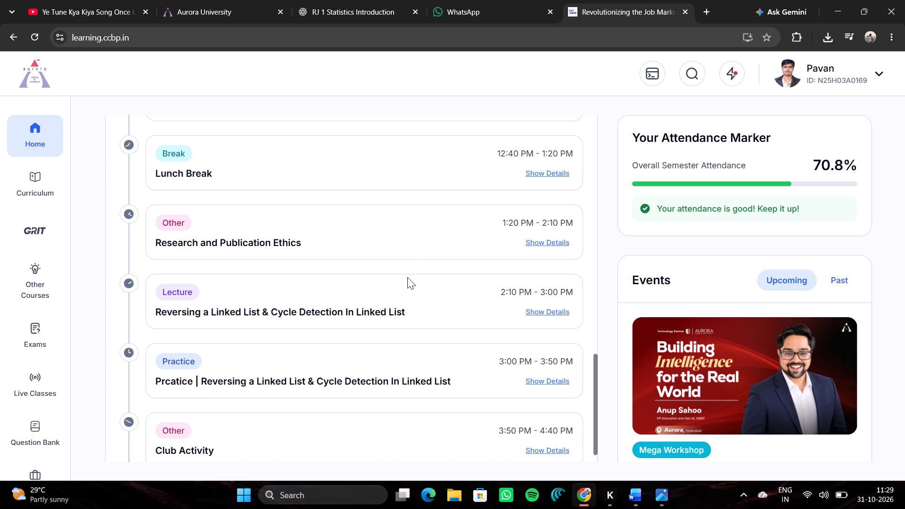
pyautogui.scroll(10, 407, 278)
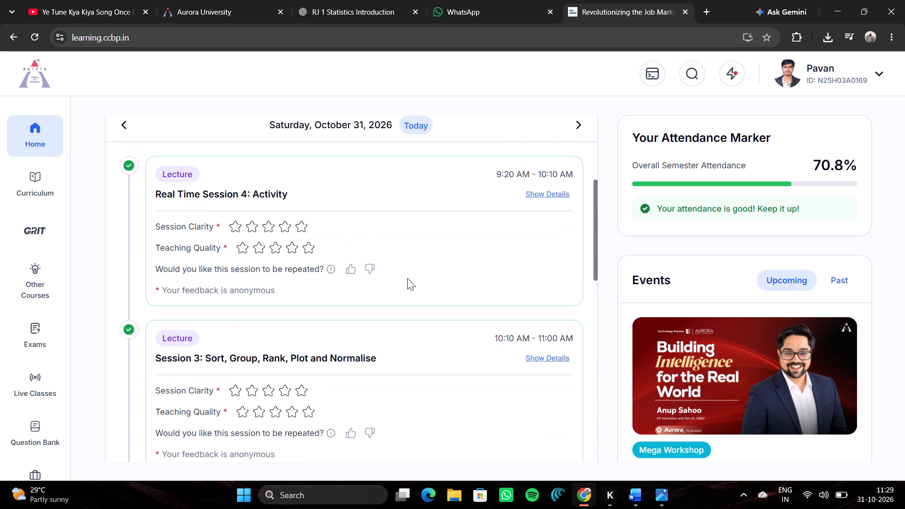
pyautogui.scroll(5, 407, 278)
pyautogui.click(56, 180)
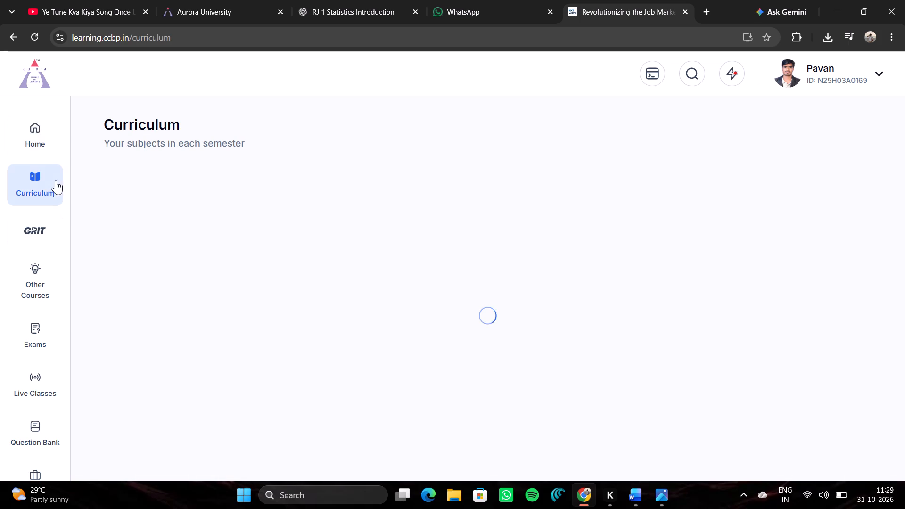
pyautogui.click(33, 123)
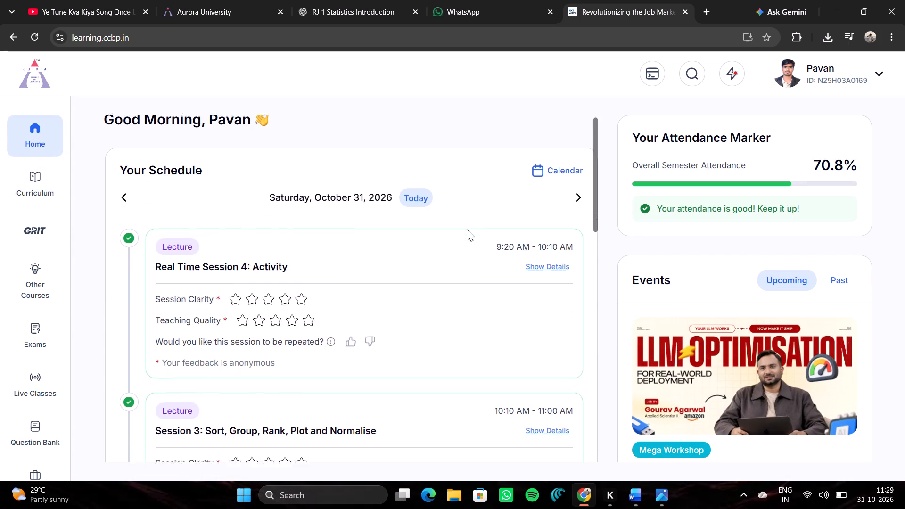
# On the learning portal's home page in Chrome, open the Backend Development course's NodeJS and ExpressJS coding practice.
pyautogui.scroll(5, 436, 217)
pyautogui.scroll(9, 461, 251)
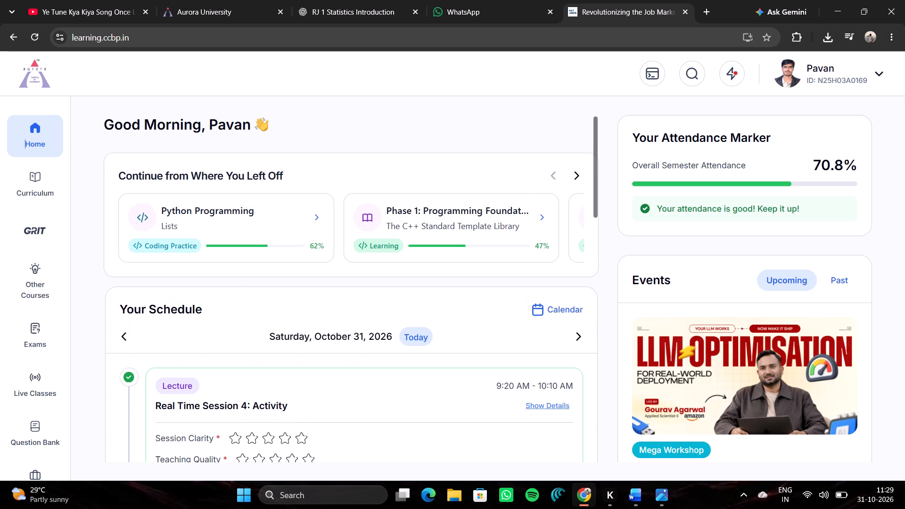
pyautogui.click(578, 184)
pyautogui.click(577, 179)
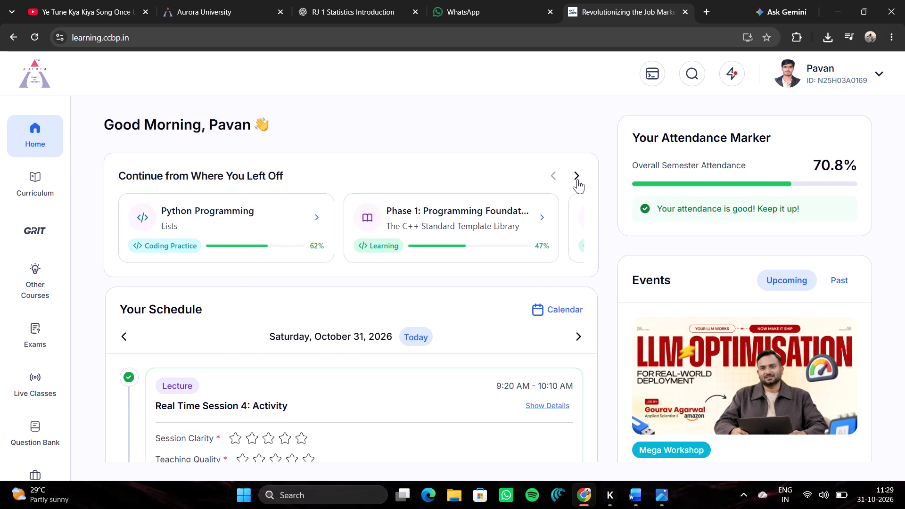
pyautogui.click(577, 179)
pyautogui.click(577, 179)
pyautogui.click(577, 179)
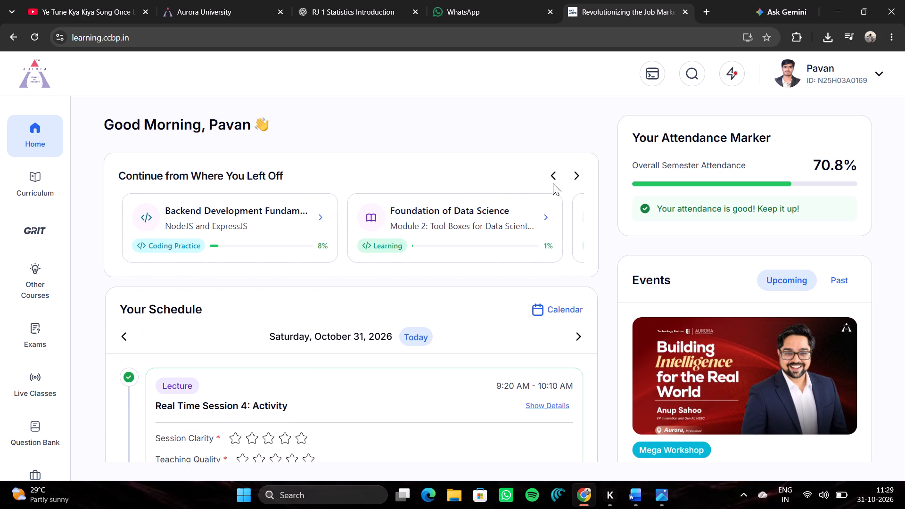
pyautogui.click(200, 211)
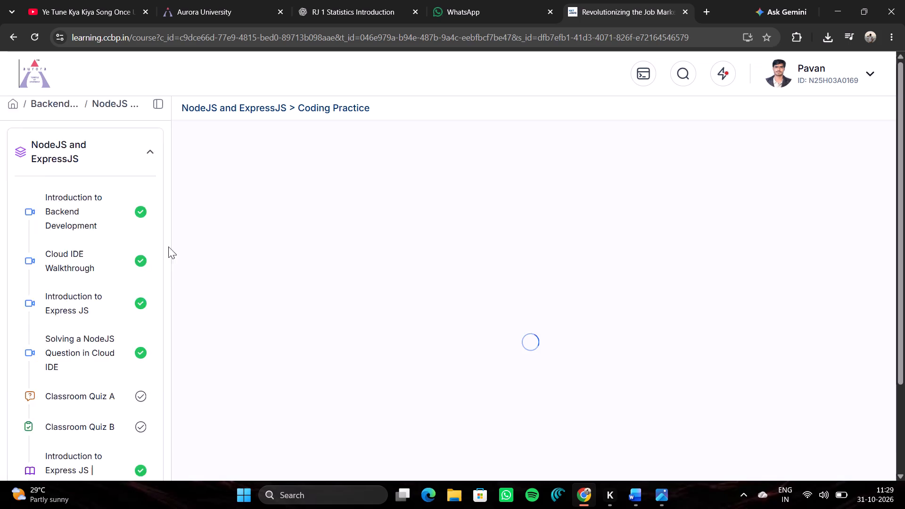
# Open the Today's Date question from the coding practice list and launch its online IDE.
pyautogui.scroll(6, 96, 267)
pyautogui.scroll(-4, 570, 222)
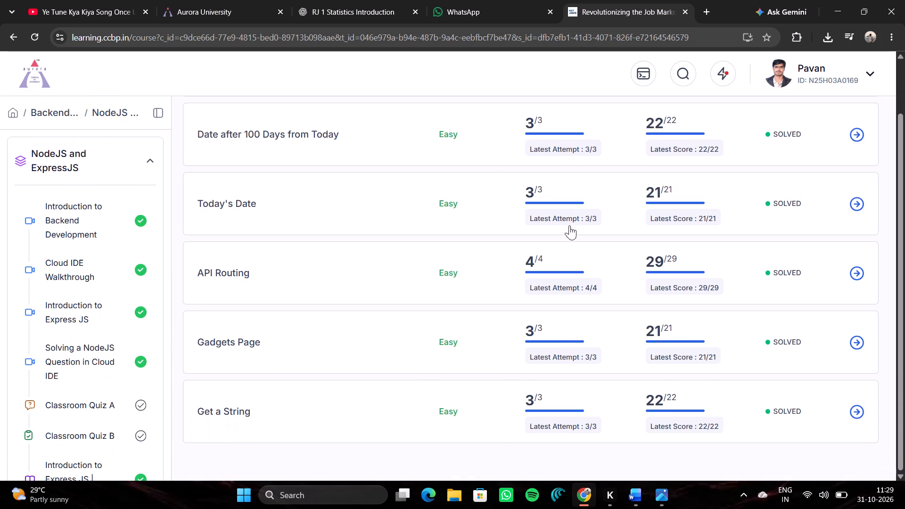
pyautogui.click(566, 220)
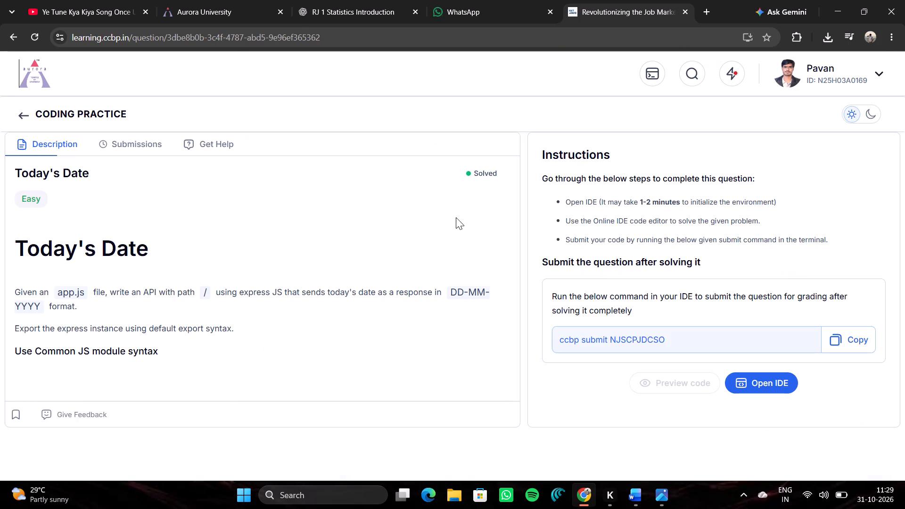
pyautogui.scroll(-6, 553, 292)
pyautogui.click(741, 384)
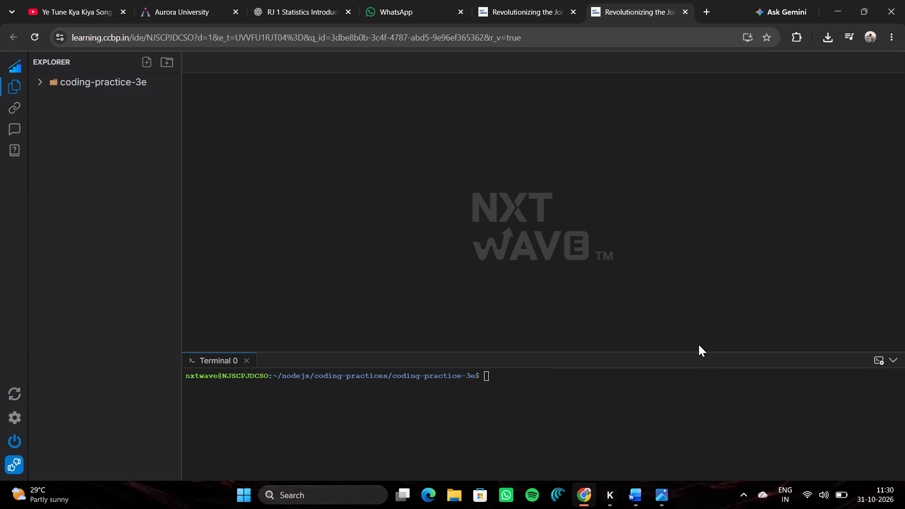
# Expand the coding-practice-3e folder and open app.js in the code editor.
pyautogui.click(90, 80)
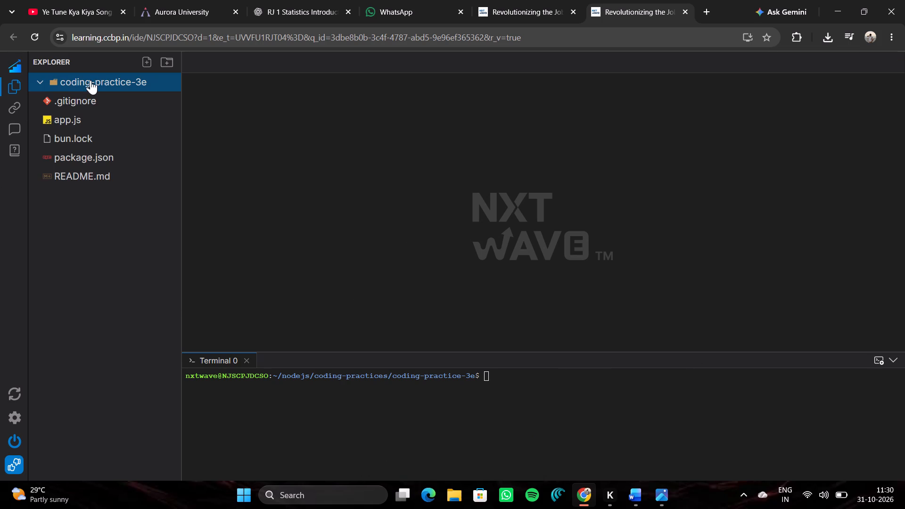
pyautogui.click(138, 125)
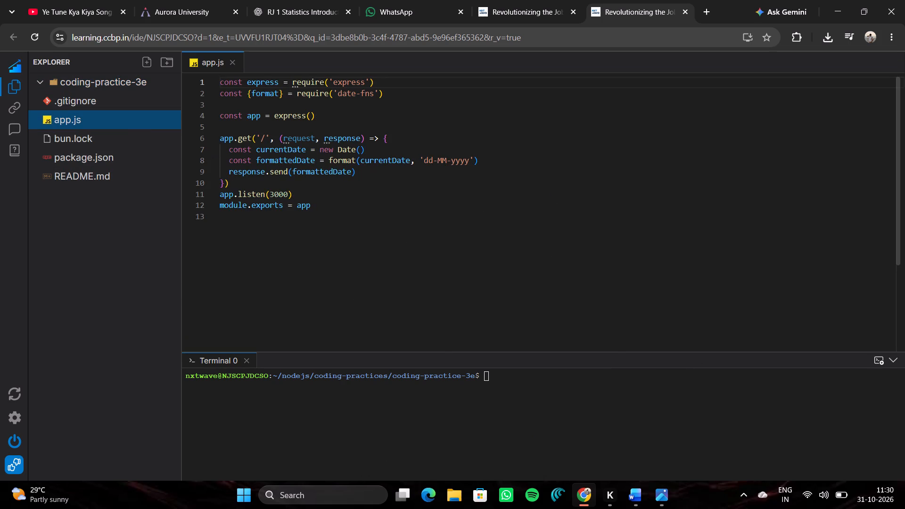
pyautogui.rightClick(444, 210)
pyautogui.click(428, 218)
# Capture a screenshot of the IDE window from the address bar down to just above the taskbar.
pyautogui.press('Print')
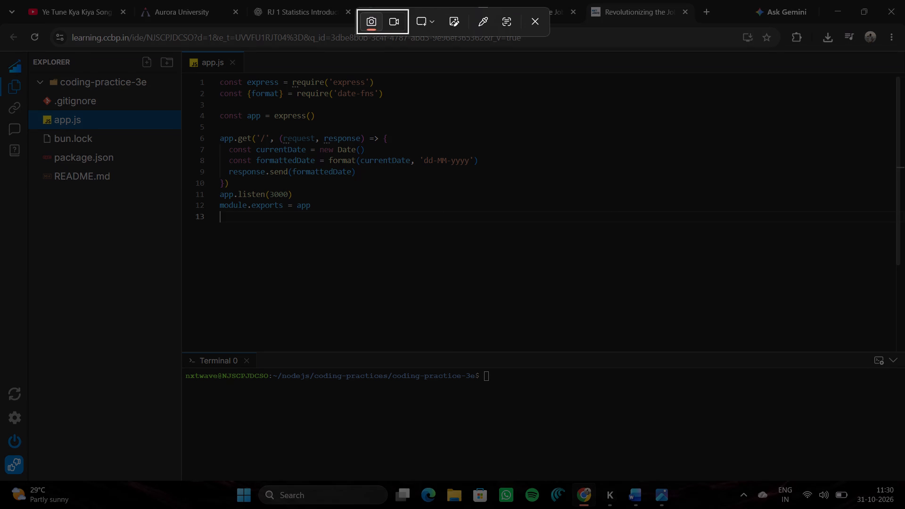
pyautogui.moveTo(5, 30); pyautogui.dragTo(210, 236)
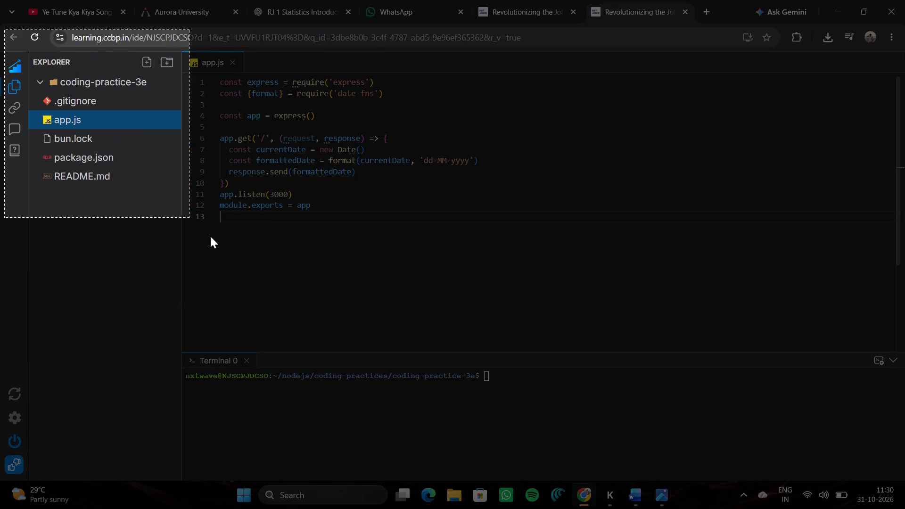
pyautogui.moveTo(210, 236); pyautogui.dragTo(904, 484)
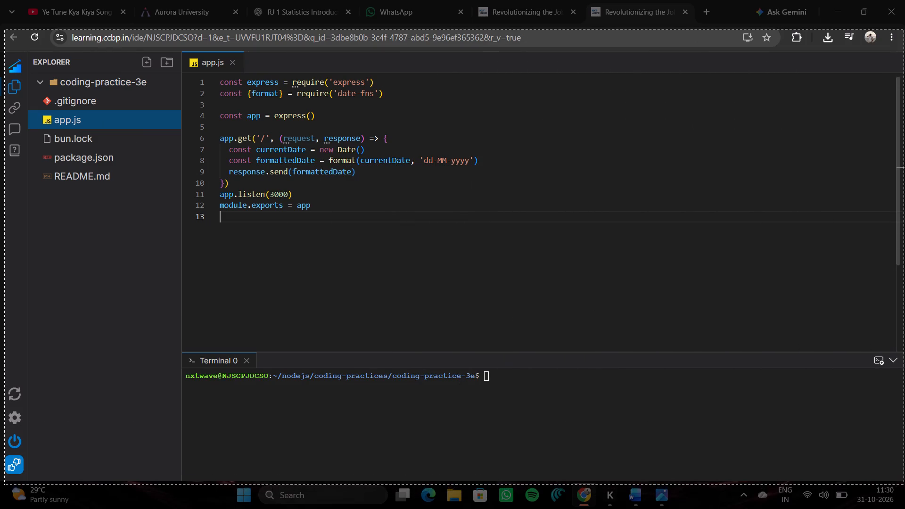
pyautogui.moveTo(904, 484); pyautogui.dragTo(904, 479)
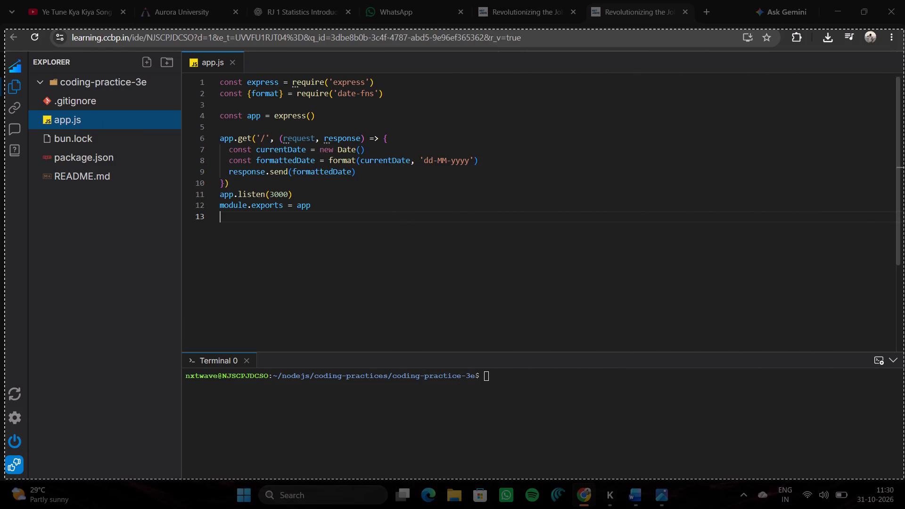
pyautogui.moveTo(904, 479); pyautogui.dragTo(904, 480)
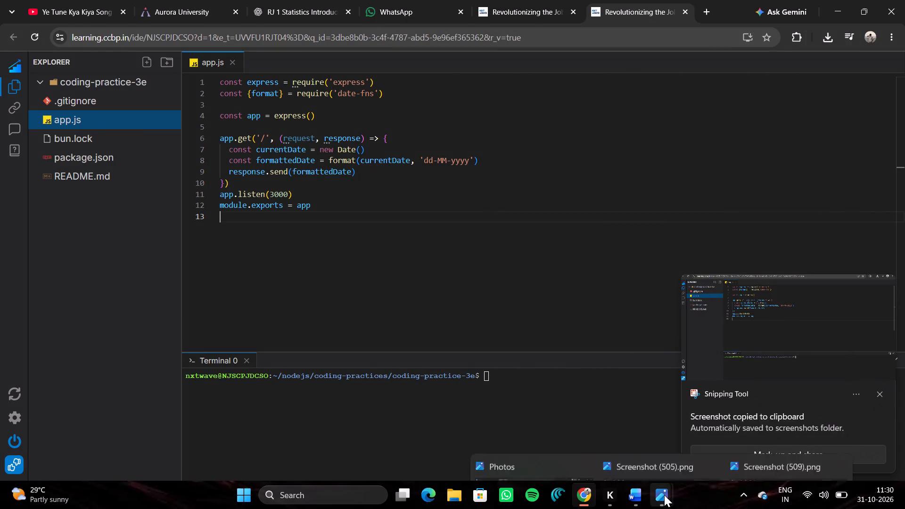
# Back in Word, paste the app.js code screenshot at the heading "Today's Date".
pyautogui.click(641, 500)
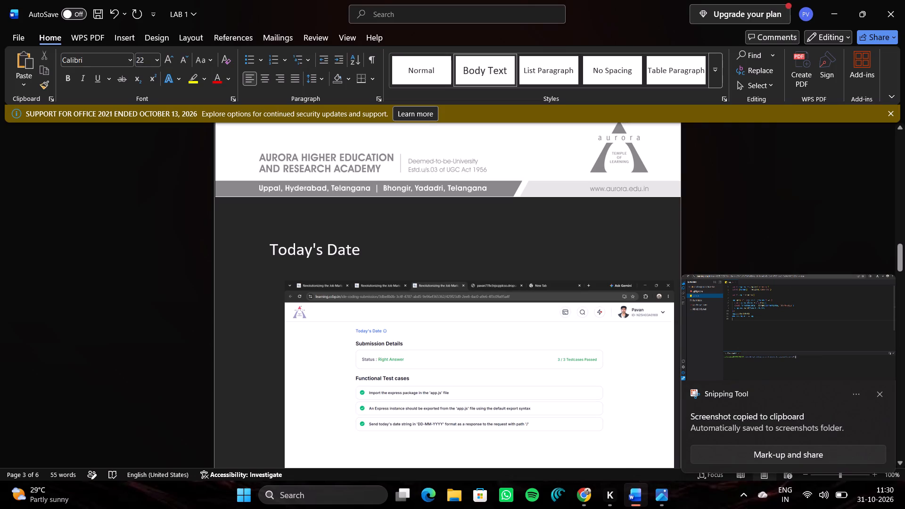
pyautogui.hotkey('ctrl', 'v')
pyautogui.scroll(-5, 447, 273)
pyautogui.scroll(4, 449, 274)
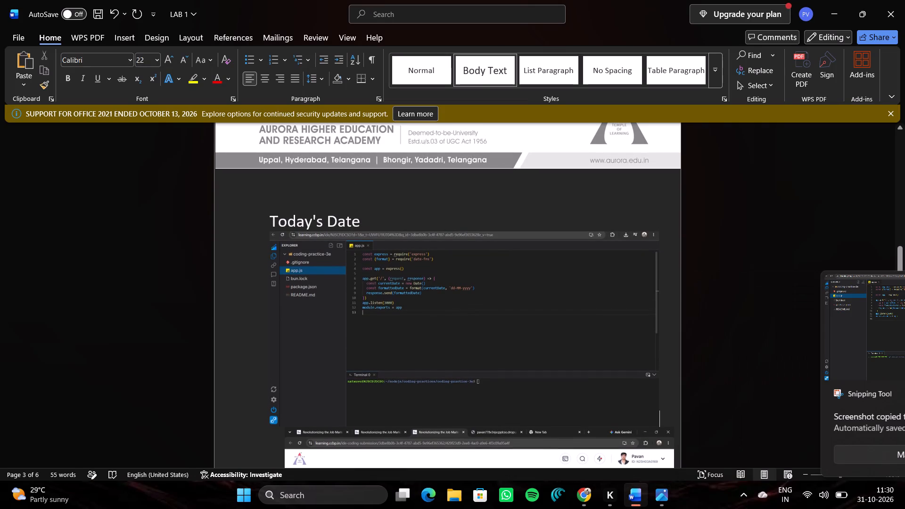
pyautogui.scroll(-7, 449, 274)
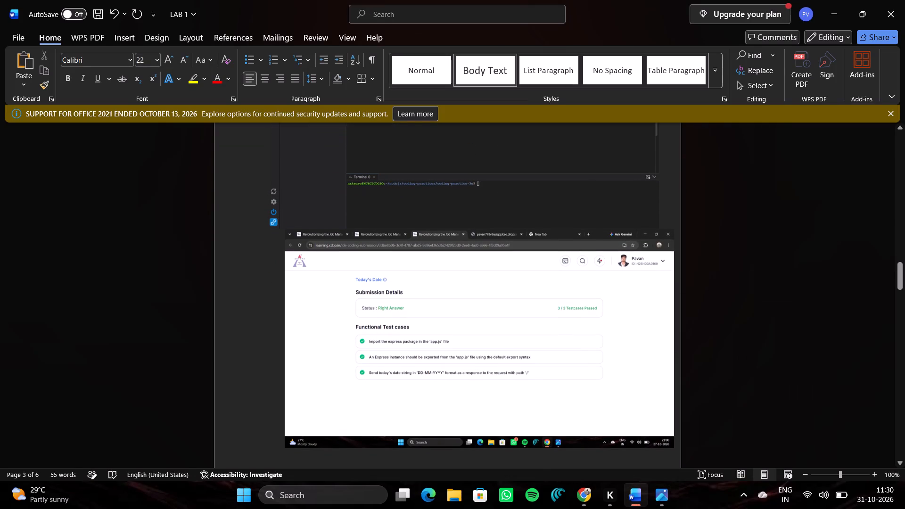
# Move the Today's Date submission-details picture to its own line aligned with the code screenshot by copying, deleting and re-pasting it.
pyautogui.press('Return')
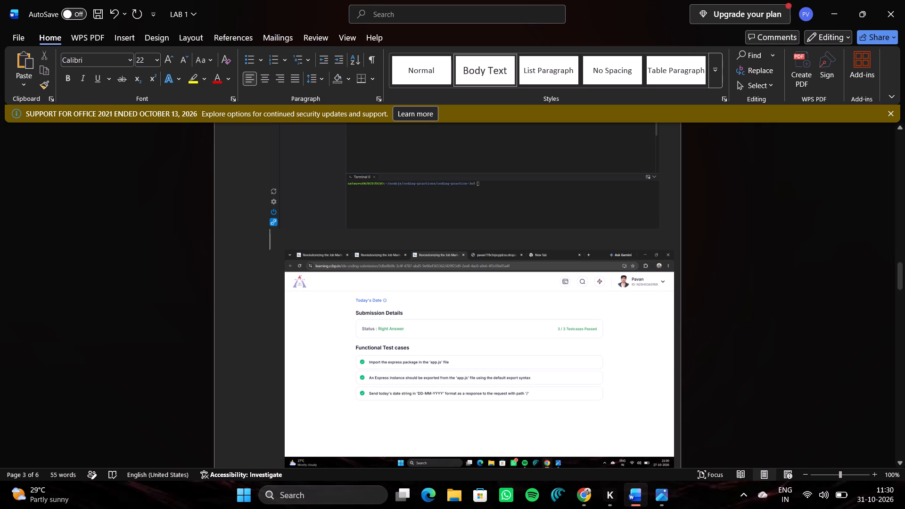
pyautogui.click(579, 378)
pyautogui.hotkey('ctrl', 'c')
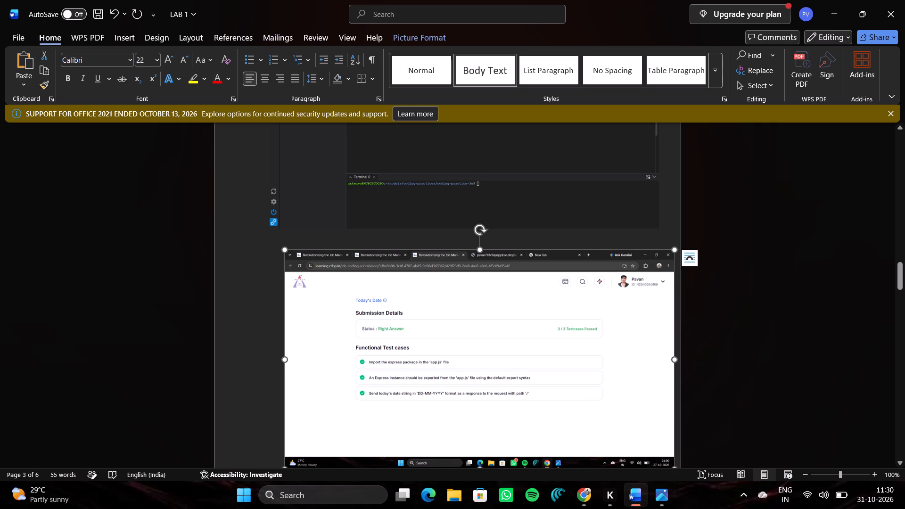
pyautogui.press('BackSpace')
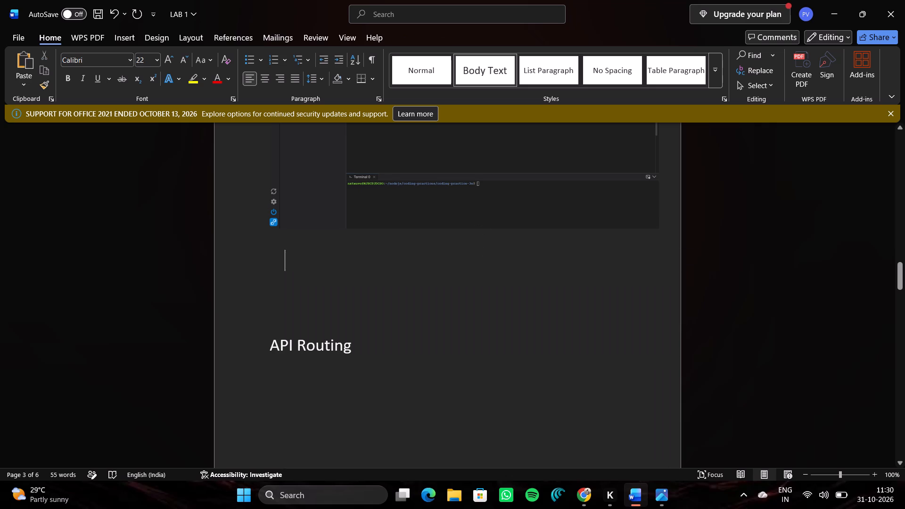
pyautogui.press('BackSpace')
pyautogui.hotkey('ctrl', 'v')
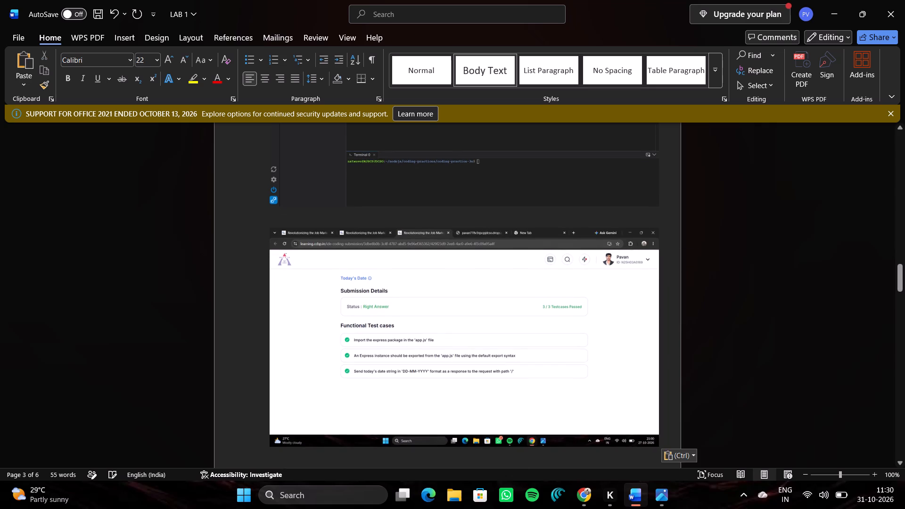
pyautogui.scroll(2, 579, 378)
pyautogui.scroll(-3, 575, 383)
pyautogui.scroll(3, 575, 383)
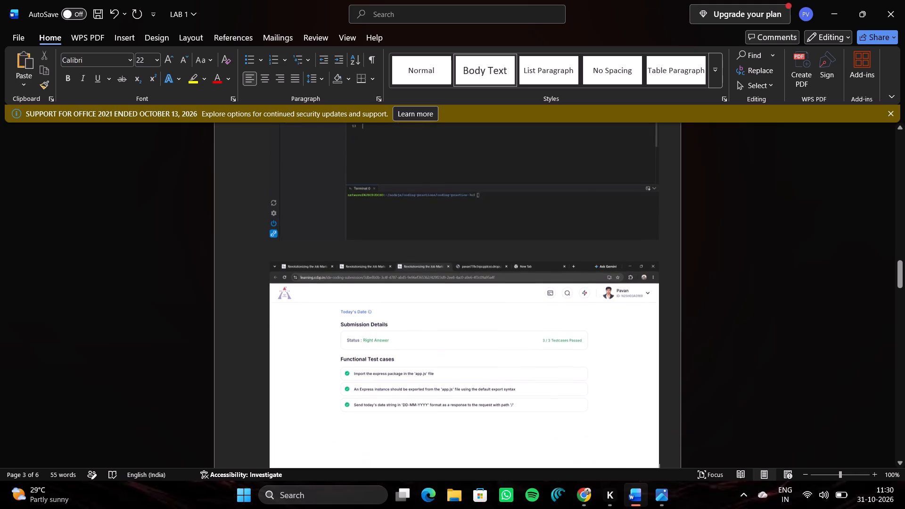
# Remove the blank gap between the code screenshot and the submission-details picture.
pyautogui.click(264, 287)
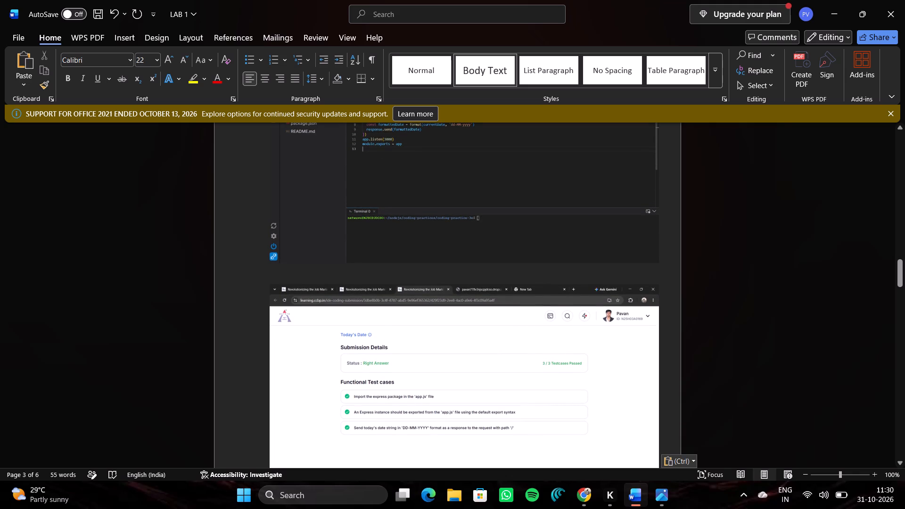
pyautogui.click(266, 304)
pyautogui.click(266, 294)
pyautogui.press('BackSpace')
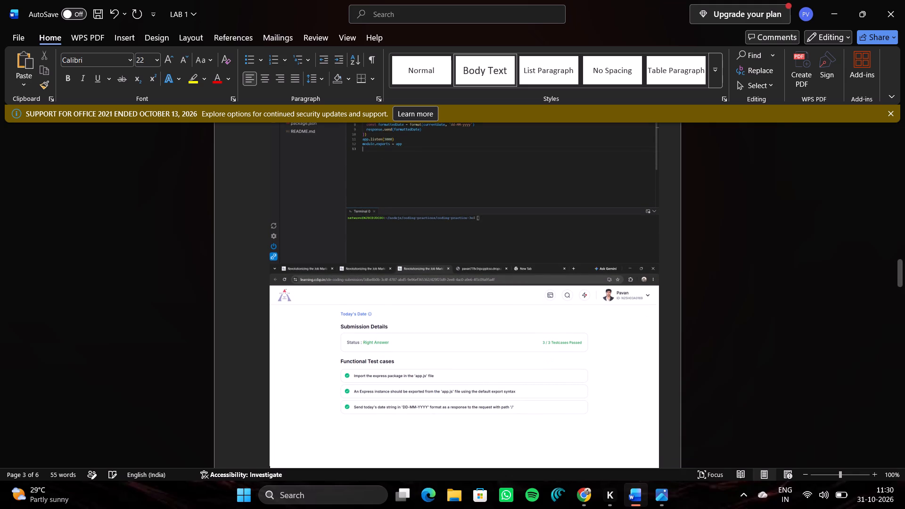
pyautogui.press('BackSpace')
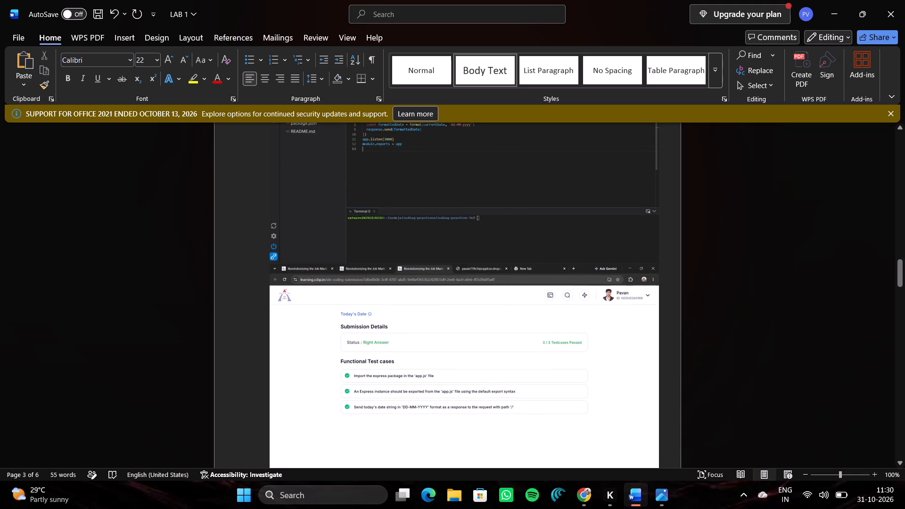
# Delete the submission-details picture, add a new line below the code screenshot, and paste the picture again there.
pyautogui.scroll(6, 189, 353)
pyautogui.scroll(-6, 365, 316)
pyautogui.click(403, 349)
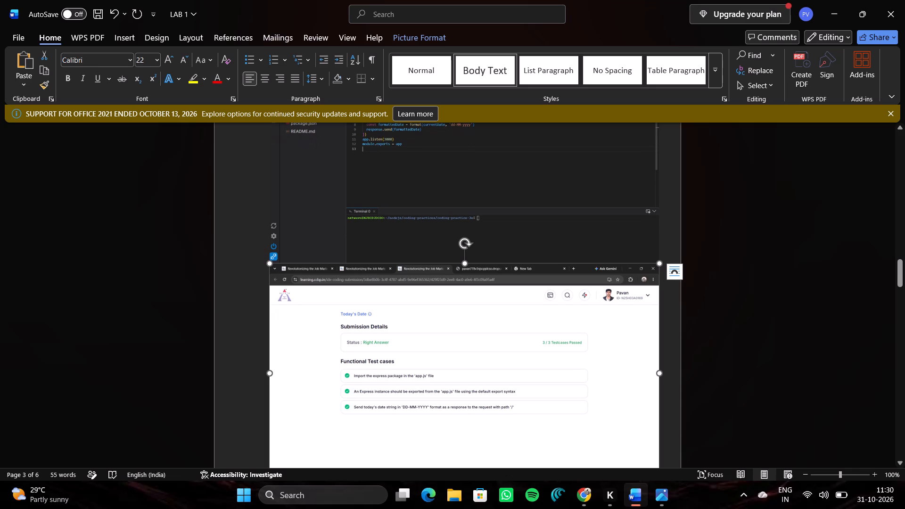
pyautogui.press('Return')
pyautogui.click(403, 349)
pyautogui.press('BackSpace')
pyautogui.press('Return')
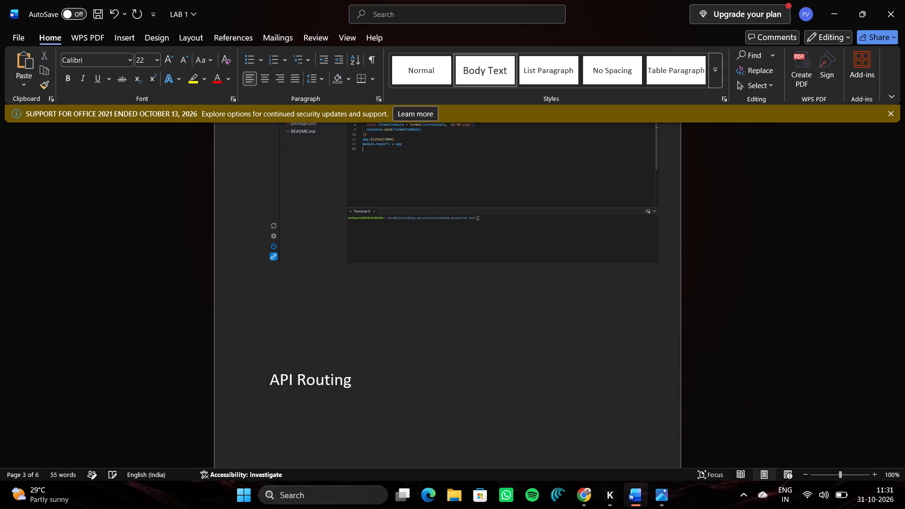
pyautogui.hotkey('ctrl', 'v')
pyautogui.scroll(3, 402, 351)
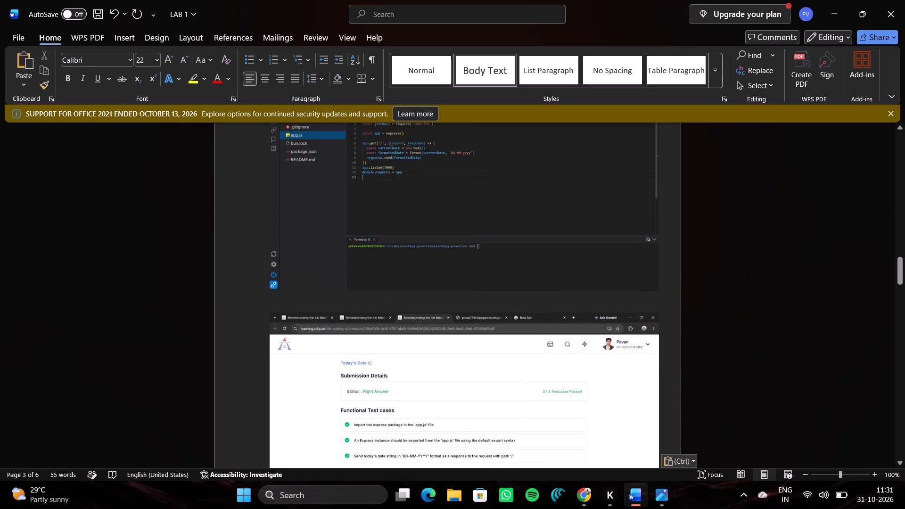
# Realign the code screenshot under "Date after 100 Days from Today" by copying, deleting and re-pasting it at the text margin.
pyautogui.scroll(4, 402, 351)
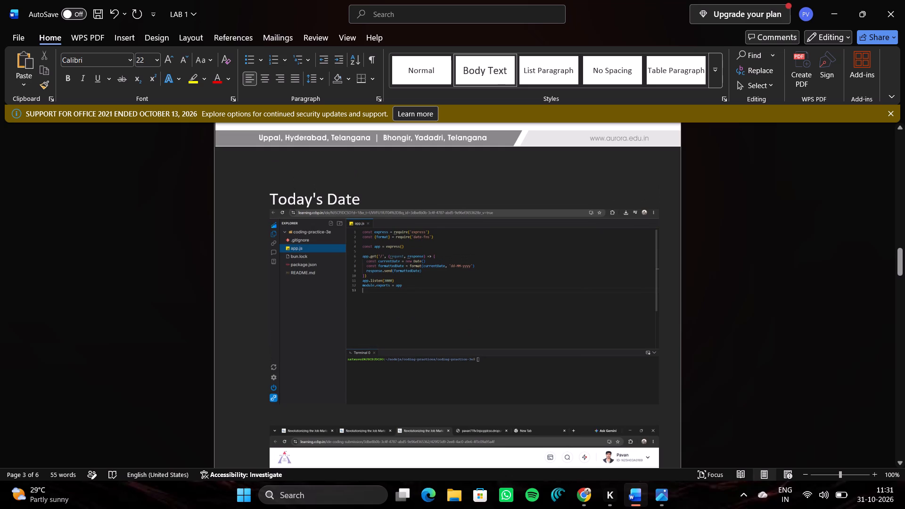
pyautogui.scroll(18, 402, 351)
pyautogui.scroll(4, 402, 351)
pyautogui.scroll(3, 317, 360)
pyautogui.click(345, 338)
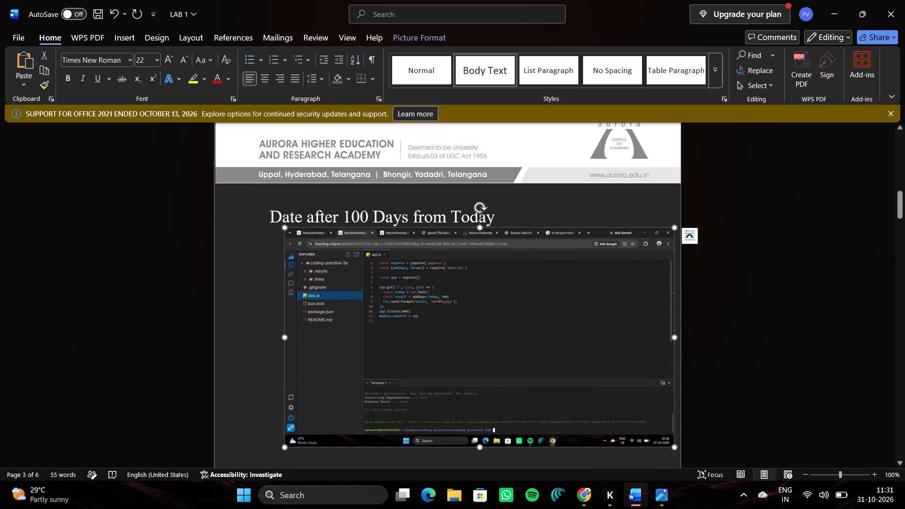
pyautogui.click(507, 293)
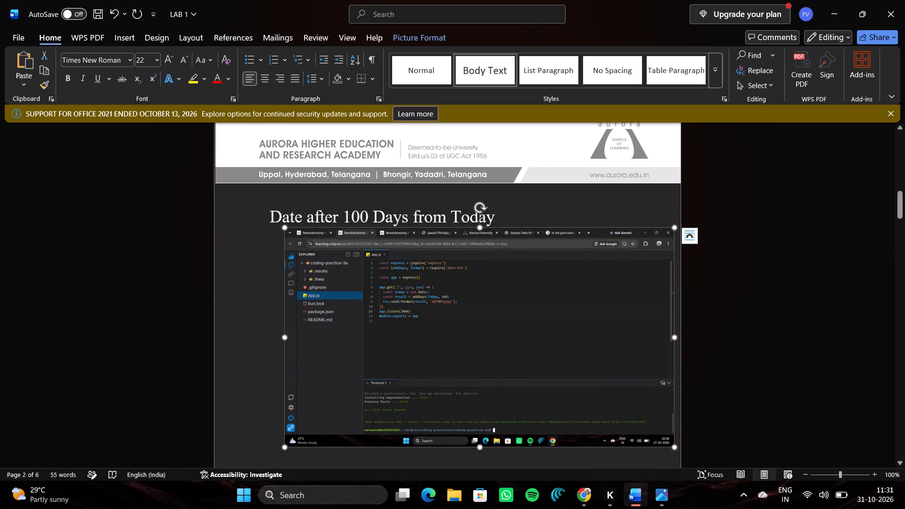
pyautogui.hotkey('ctrl', 'c')
pyautogui.press('BackSpace')
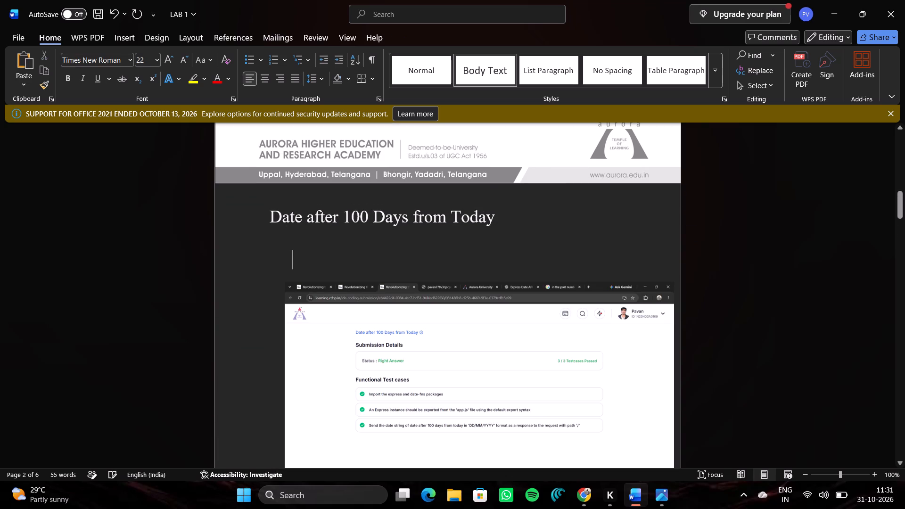
pyautogui.press('BackSpace')
pyautogui.hotkey('ctrl', 'v')
# Copy, delete and re-paste the submission-details picture for Date after 100 Days from Today so it aligns with the code screenshot.
pyautogui.scroll(-10, 507, 292)
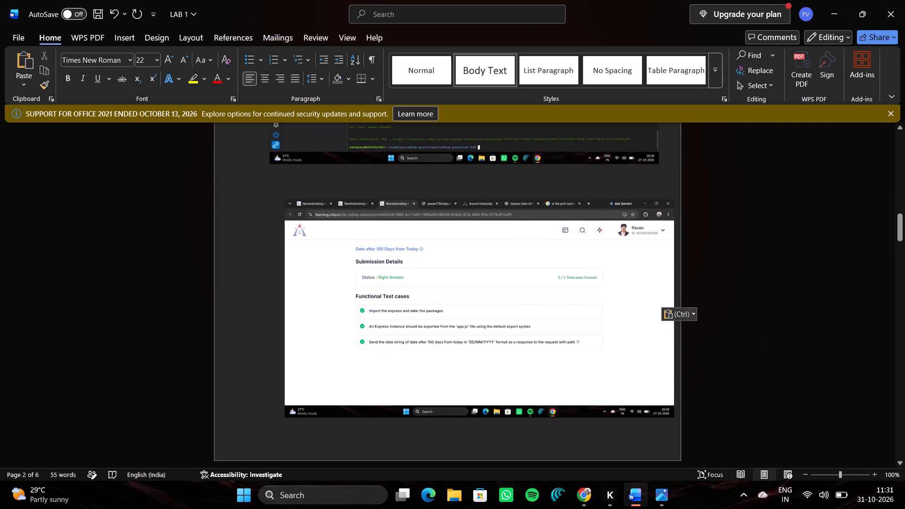
pyautogui.click(477, 305)
pyautogui.hotkey('ctrl', 'c')
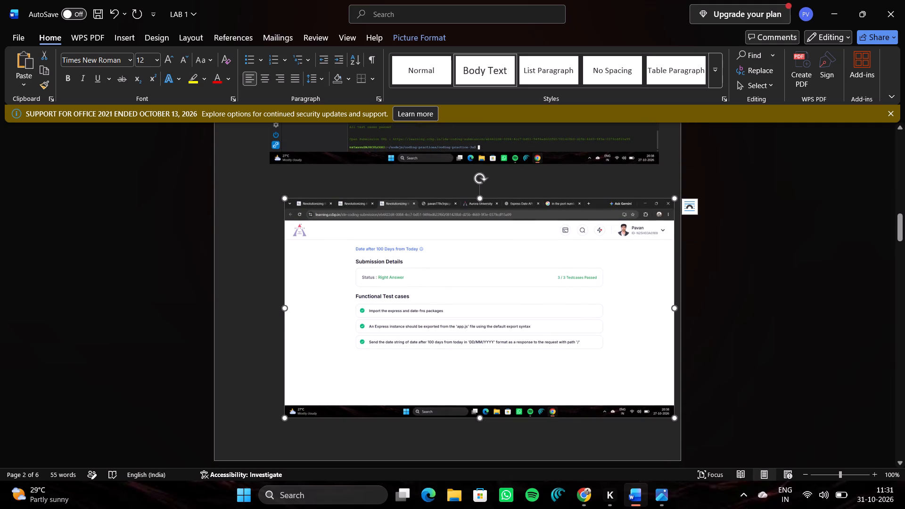
pyautogui.press('BackSpace')
pyautogui.press('BackSpace')
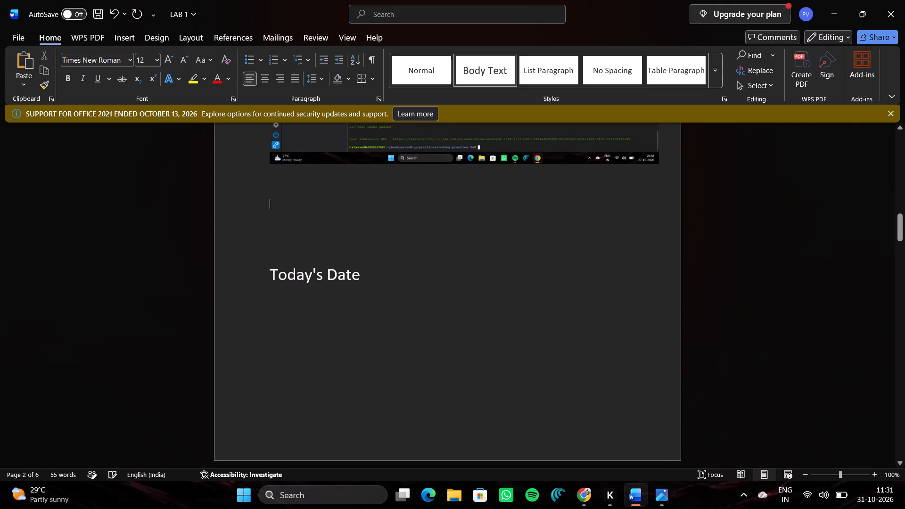
pyautogui.hotkey('ctrl', 'v')
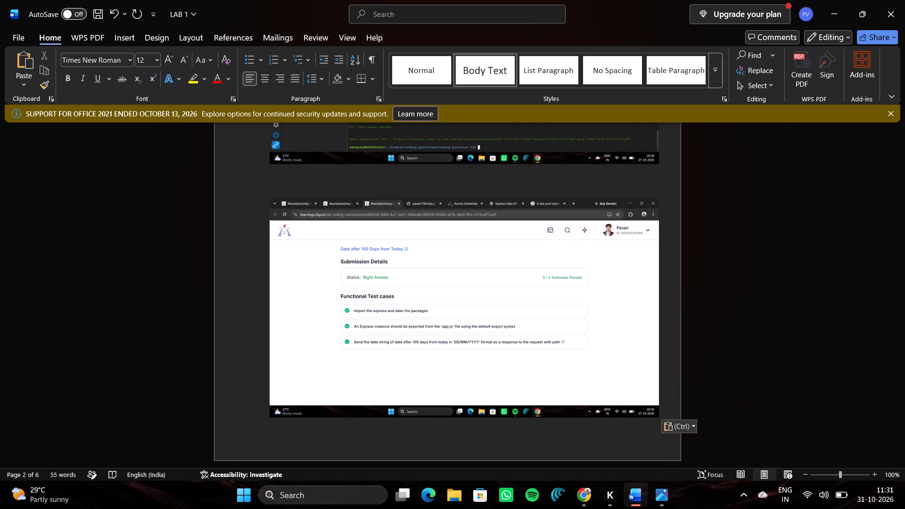
# Review the picture layout in the Date after 100 Days from Today and Today's Date sections.
pyautogui.scroll(-6, 477, 307)
pyautogui.scroll(16, 479, 305)
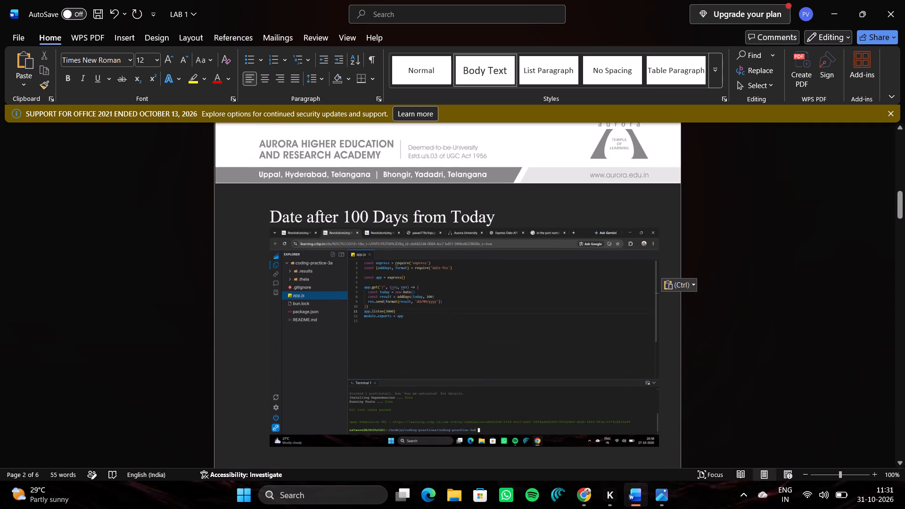
pyautogui.scroll(-14, 479, 305)
pyautogui.scroll(-7, 479, 305)
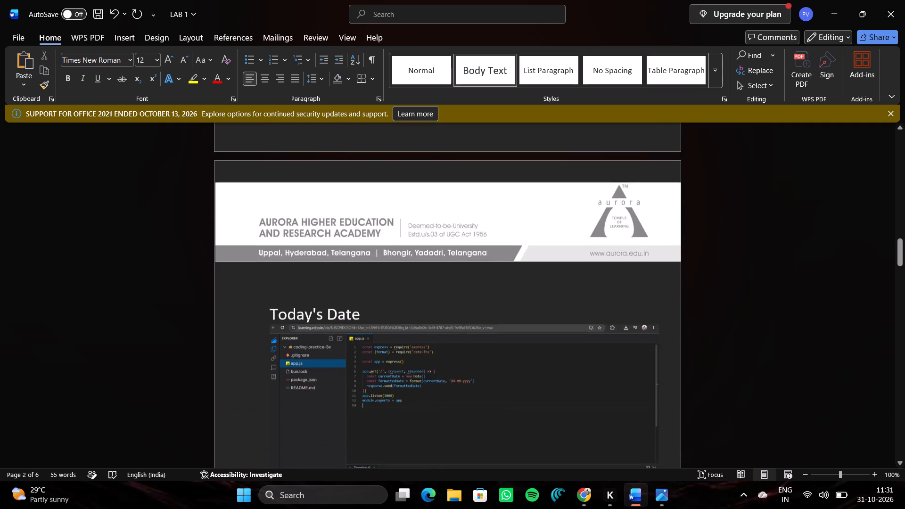
pyautogui.scroll(-14, 479, 305)
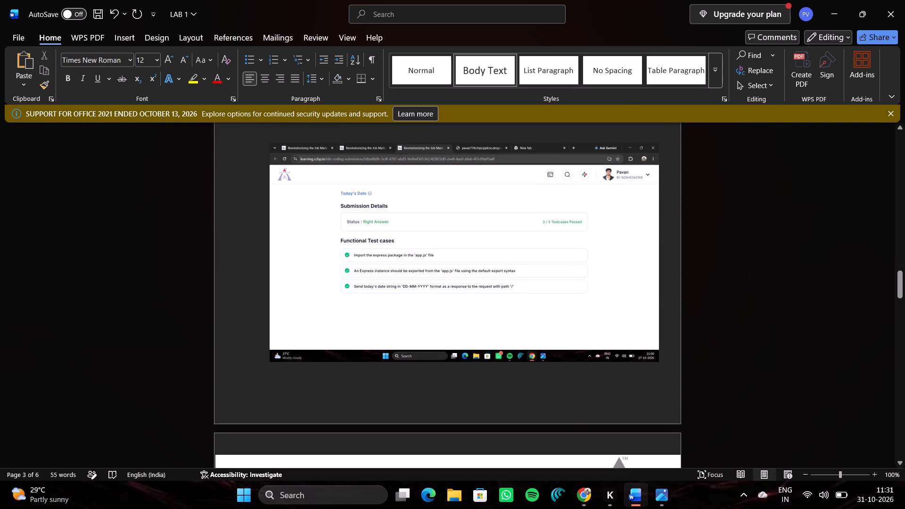
pyautogui.scroll(11, 479, 305)
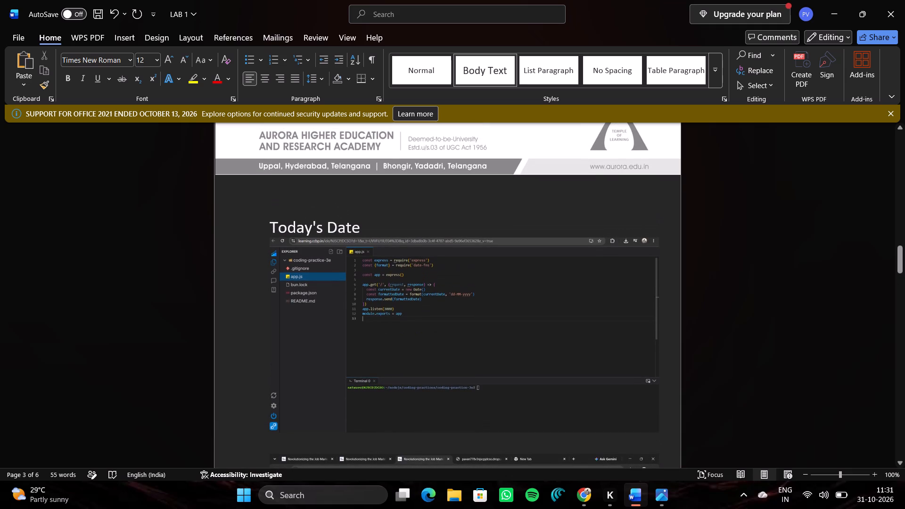
pyautogui.scroll(20, 479, 305)
pyautogui.scroll(8, 479, 305)
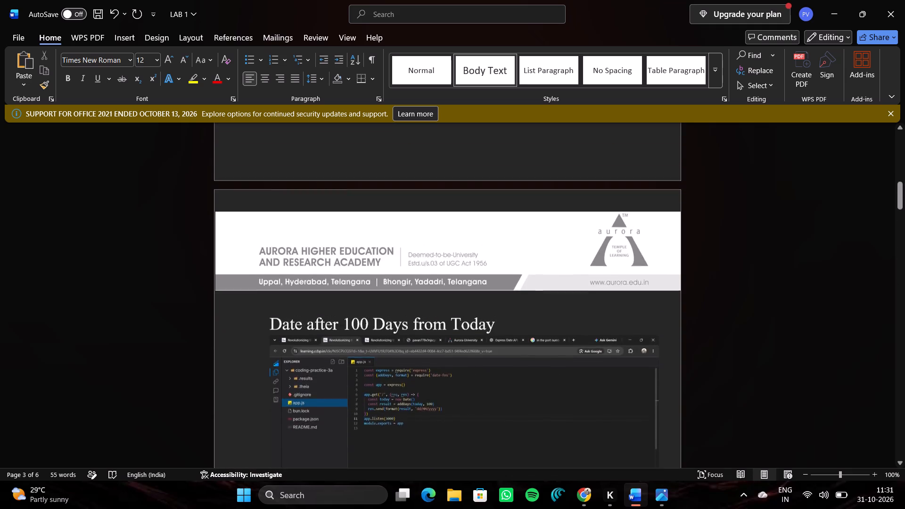
pyautogui.scroll(-20, 479, 305)
pyautogui.scroll(-20, 479, 305)
pyautogui.scroll(-4, 479, 305)
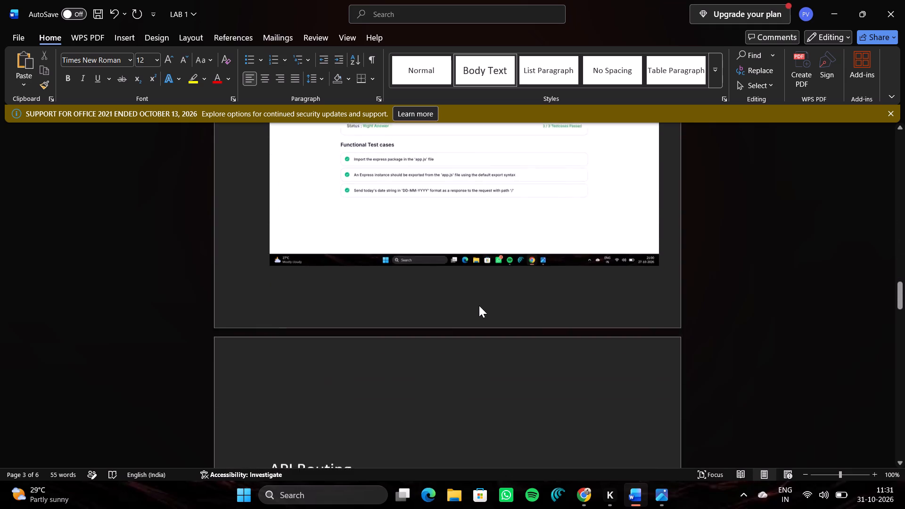
# Switch to Photos from the API Routing section, open the coding-practice-3c app.js screenshot, Screenshot (512).png, and copy it.
pyautogui.scroll(-12, 479, 305)
pyautogui.click(504, 264)
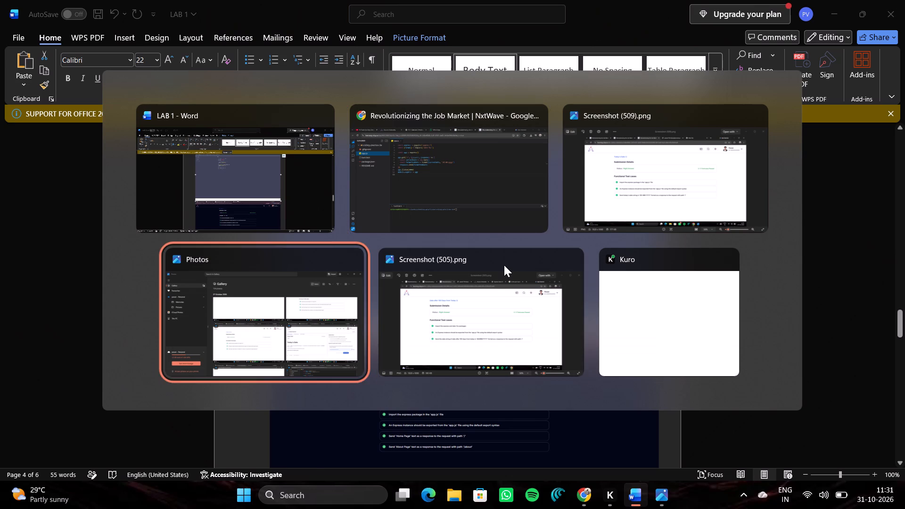
pyautogui.scroll(5, 648, 338)
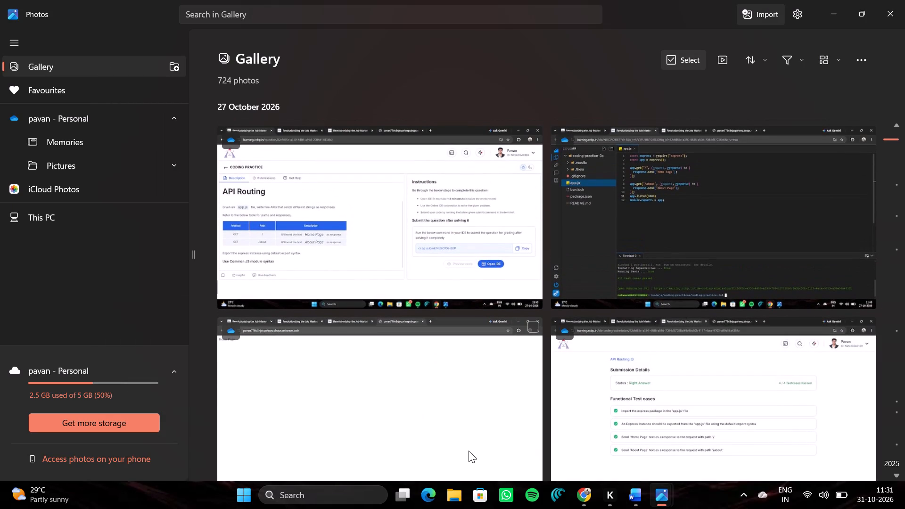
pyautogui.scroll(2, 541, 360)
pyautogui.click(638, 322)
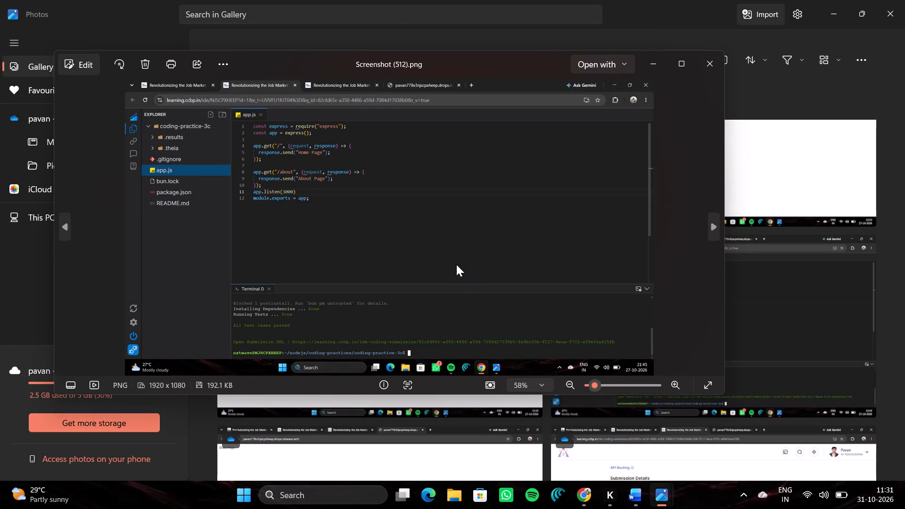
pyautogui.hotkey('ctrl', 'c')
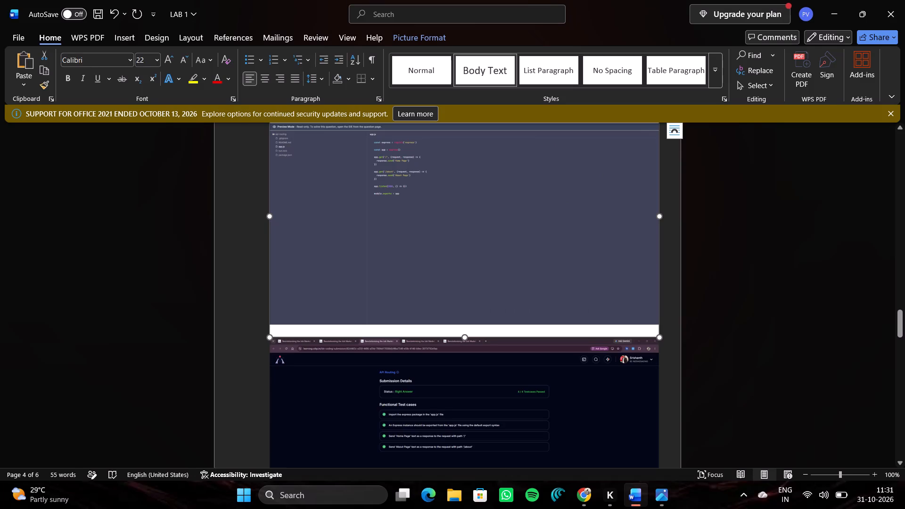
# Back in Word, replace the old Preview Mode code picture under the API Routing heading with the copied app.js screenshot.
pyautogui.keyDown('ctrl'); pyautogui.scroll(12, 523, 205); pyautogui.keyUp('ctrl')
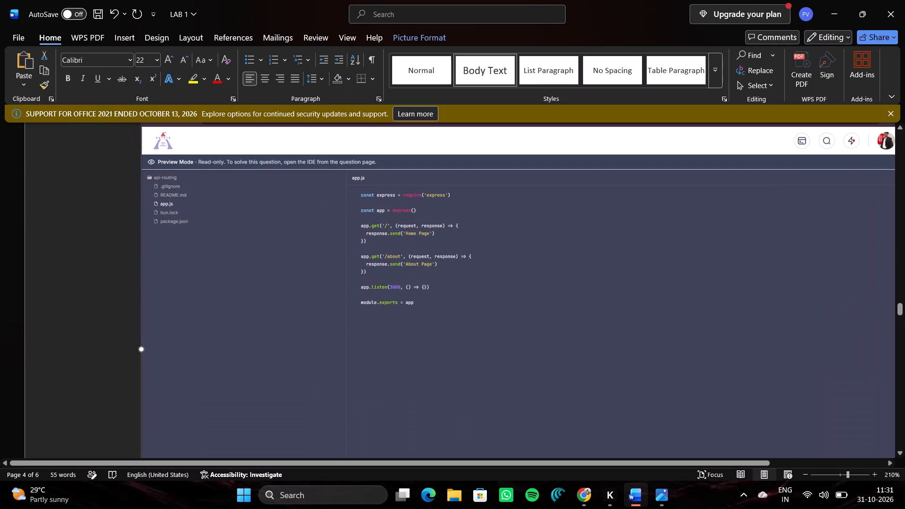
pyautogui.click(513, 293)
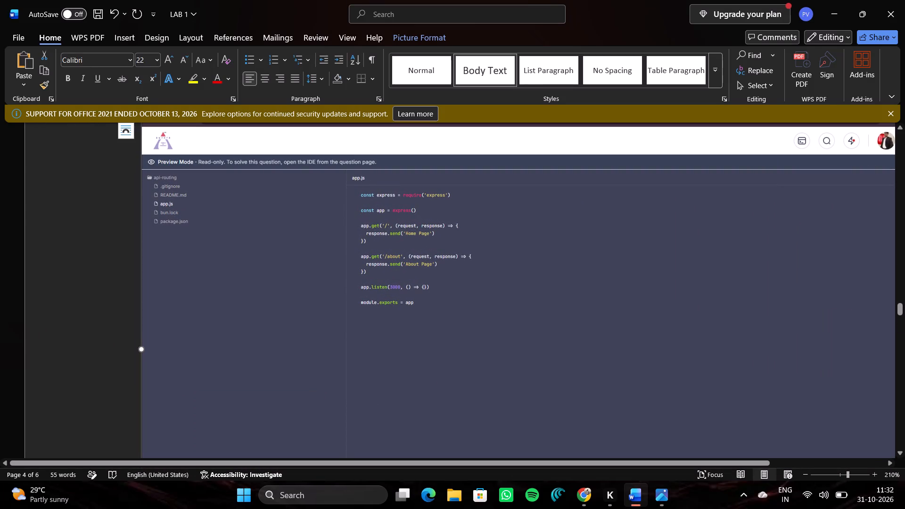
pyautogui.keyDown('ctrl'); pyautogui.scroll(-8, 513, 293); pyautogui.keyUp('ctrl')
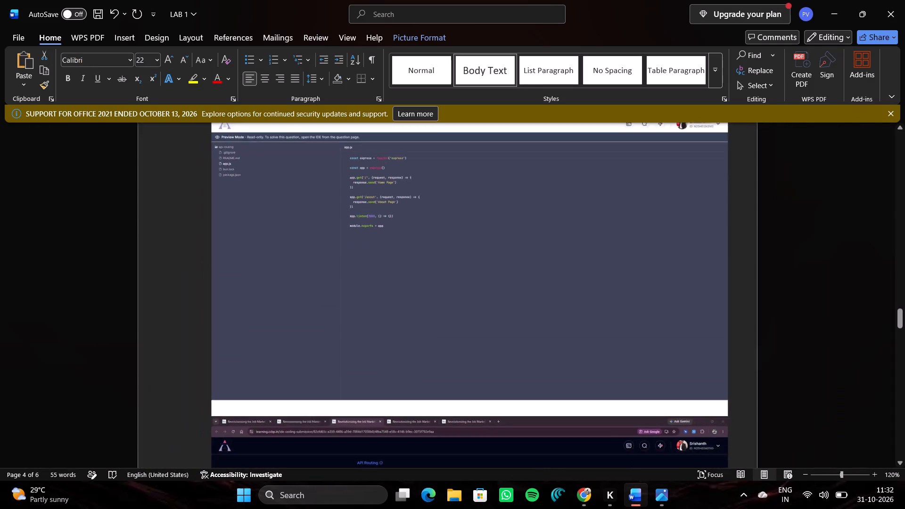
pyautogui.keyDown('ctrl'); pyautogui.scroll(-2, 513, 293); pyautogui.keyUp('ctrl')
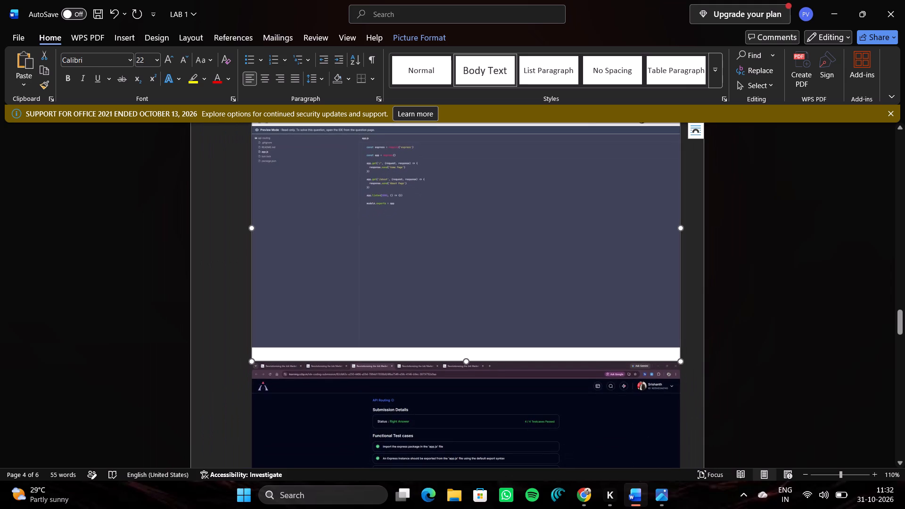
pyautogui.keyDown('ctrl'); pyautogui.scroll(3, 513, 293); pyautogui.keyUp('ctrl')
pyautogui.click(513, 293)
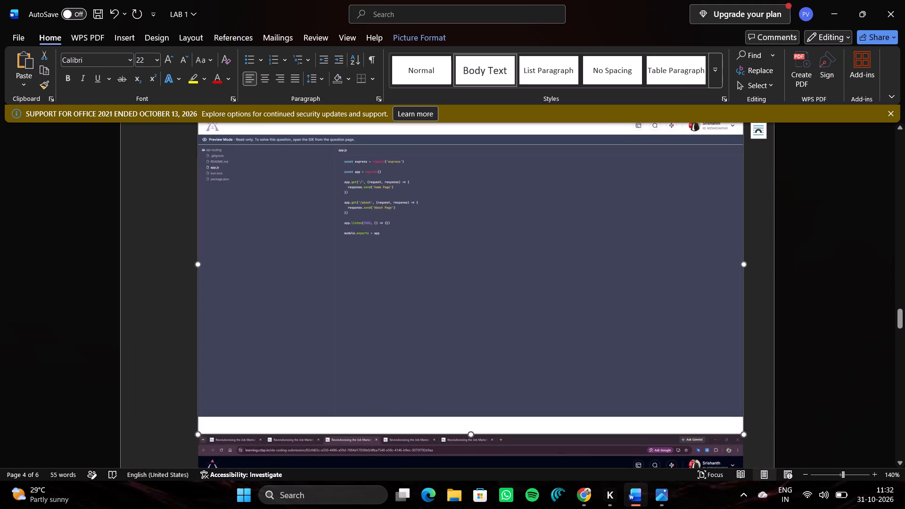
pyautogui.press('BackSpace')
pyautogui.hotkey('ctrl', 'v')
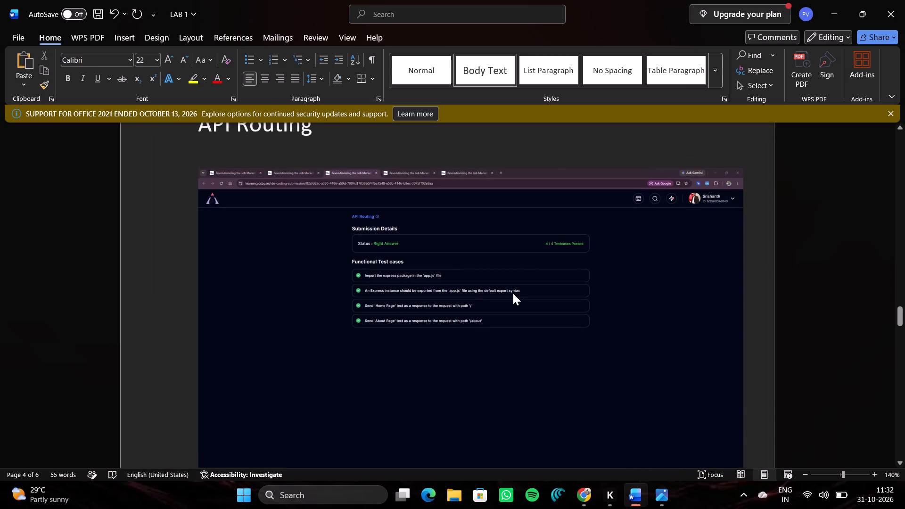
# Delete the newly pasted app.js screenshot under the API Routing heading.
pyautogui.click(513, 293)
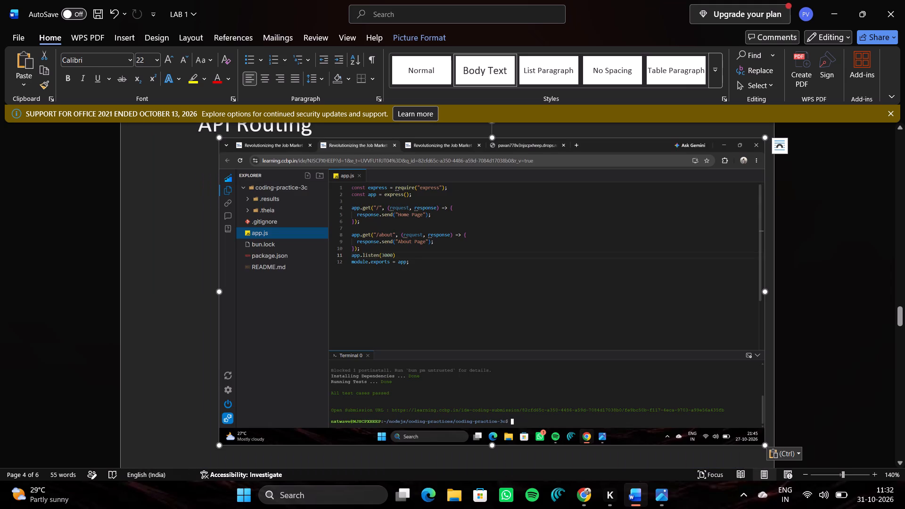
pyautogui.press('BackSpace')
pyautogui.press('BackSpace')
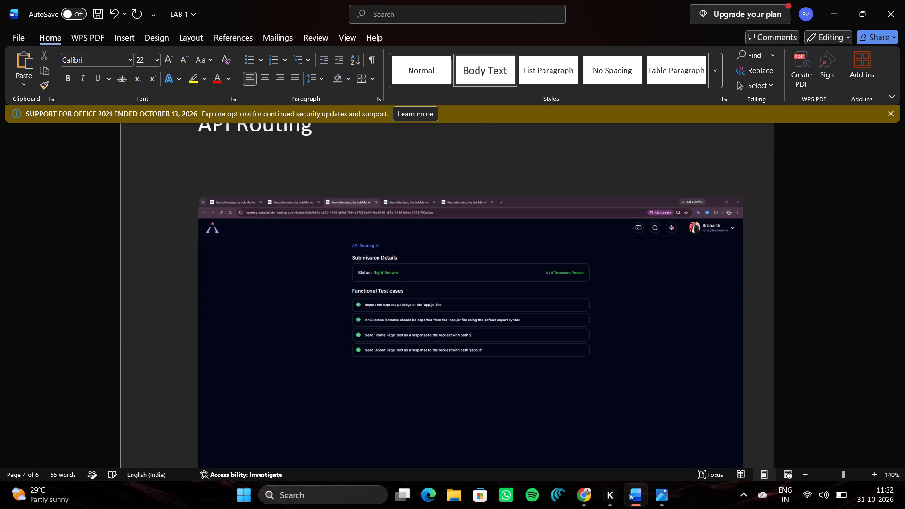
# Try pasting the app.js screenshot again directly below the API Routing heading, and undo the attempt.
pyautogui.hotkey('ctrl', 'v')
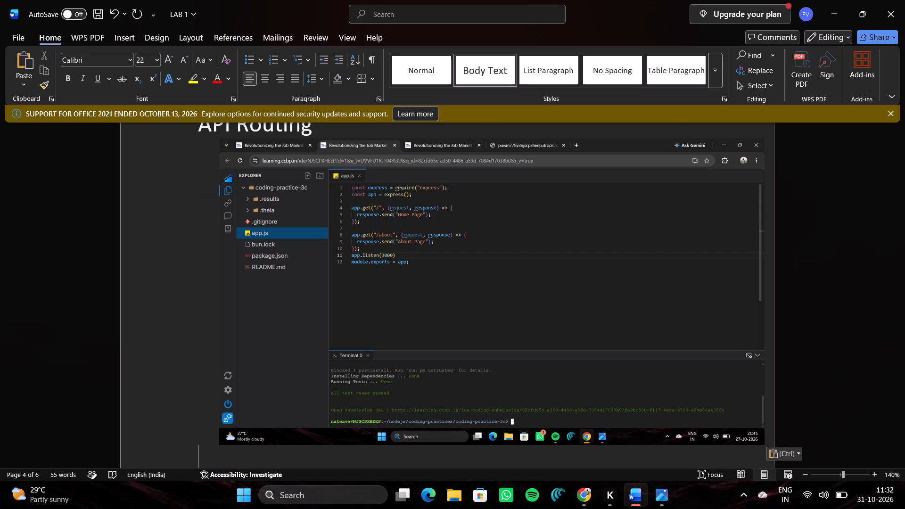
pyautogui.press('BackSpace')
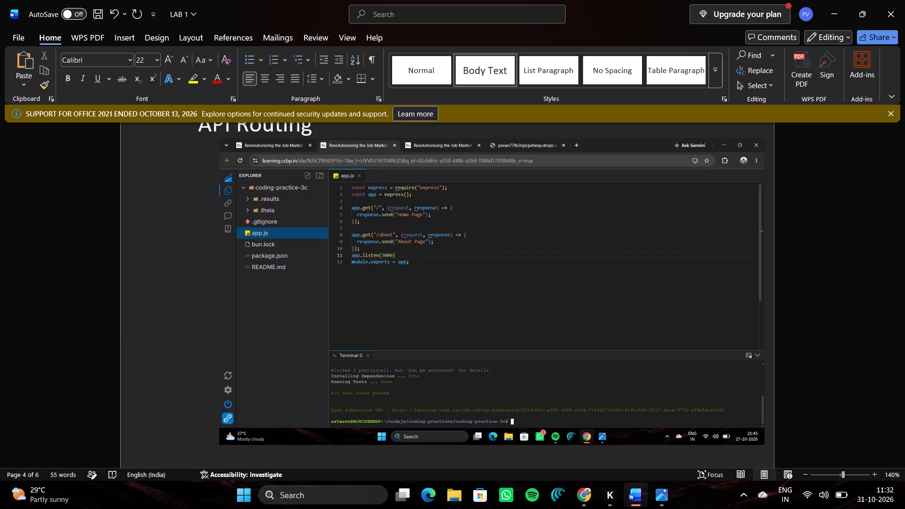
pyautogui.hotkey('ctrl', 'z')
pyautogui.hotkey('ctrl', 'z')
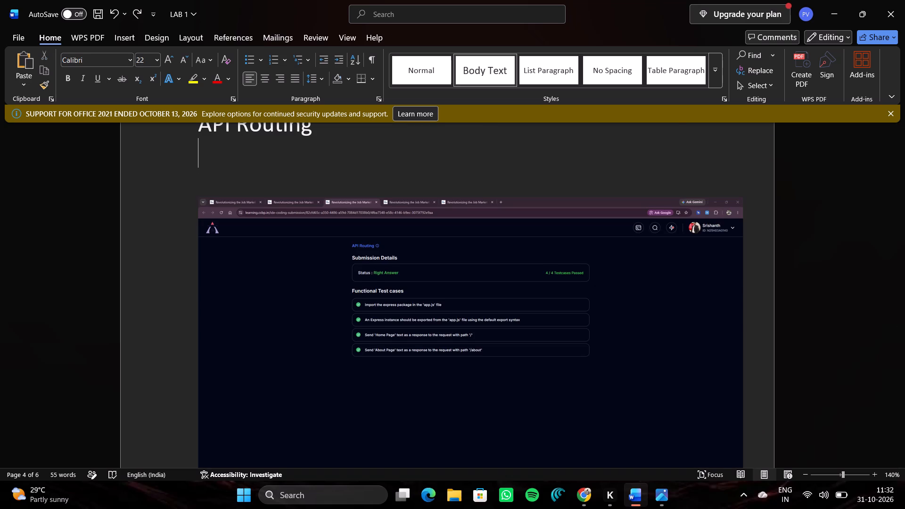
# Rebuild the blank lines below the API Routing heading and paste the app.js screenshot there, above the submission-details picture.
pyautogui.press('BackSpace')
pyautogui.press('Return')
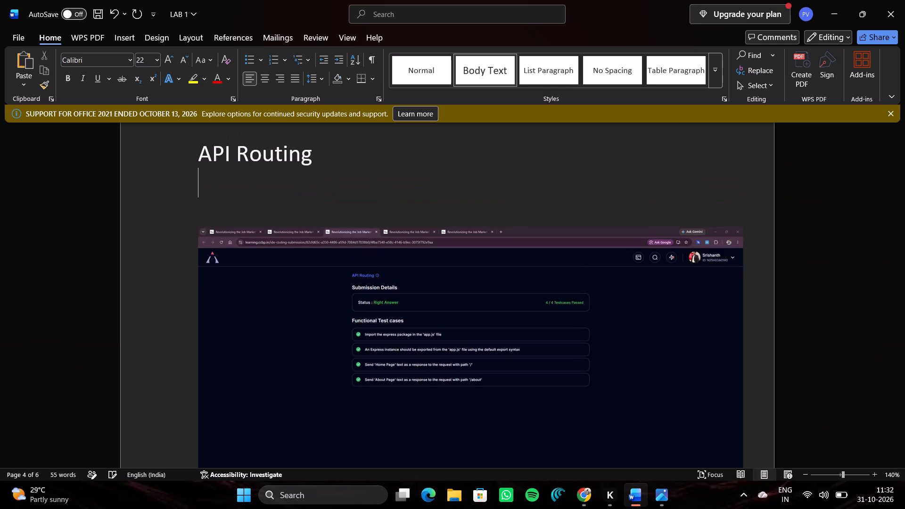
pyautogui.press('Left')
pyautogui.press('Return')
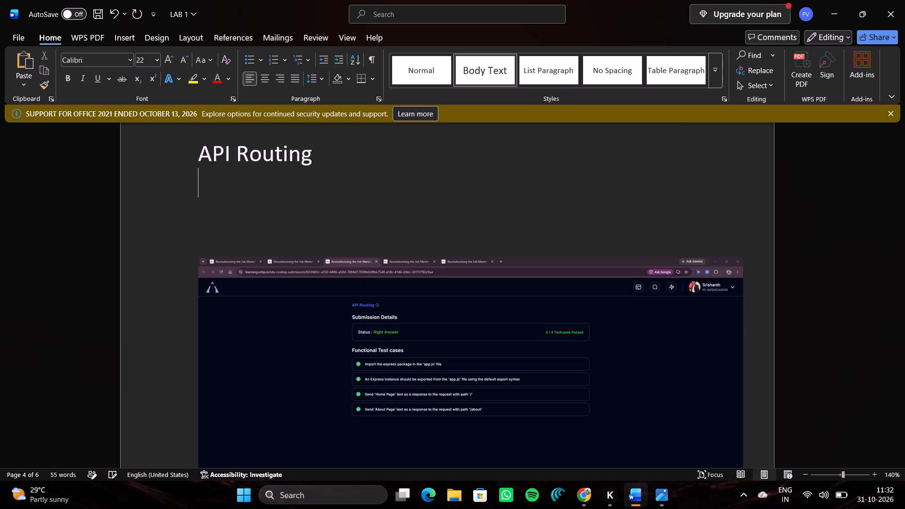
pyautogui.hotkey('ctrl', 'v')
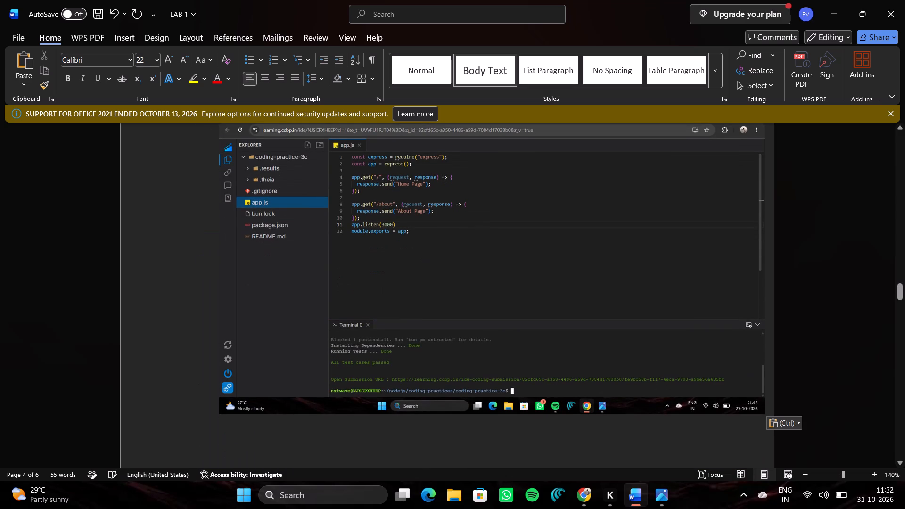
pyautogui.scroll(-6, 513, 293)
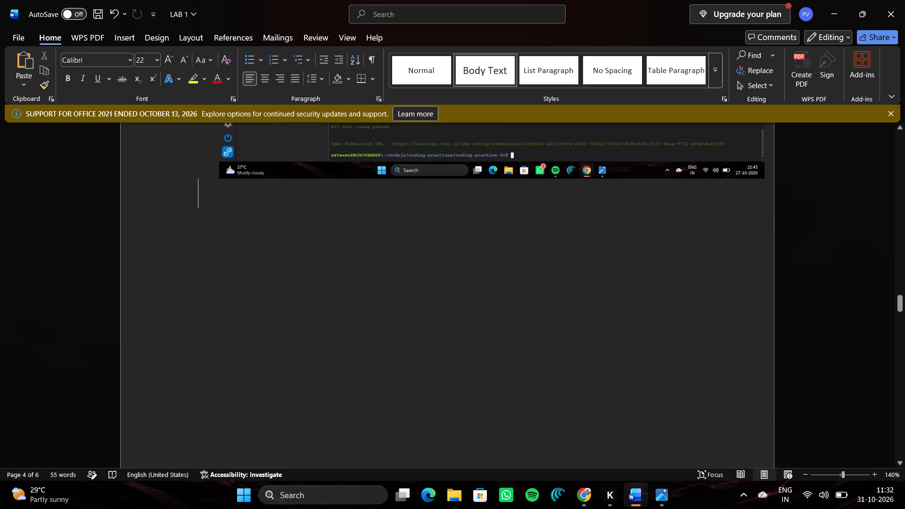
pyautogui.scroll(3, 503, 308)
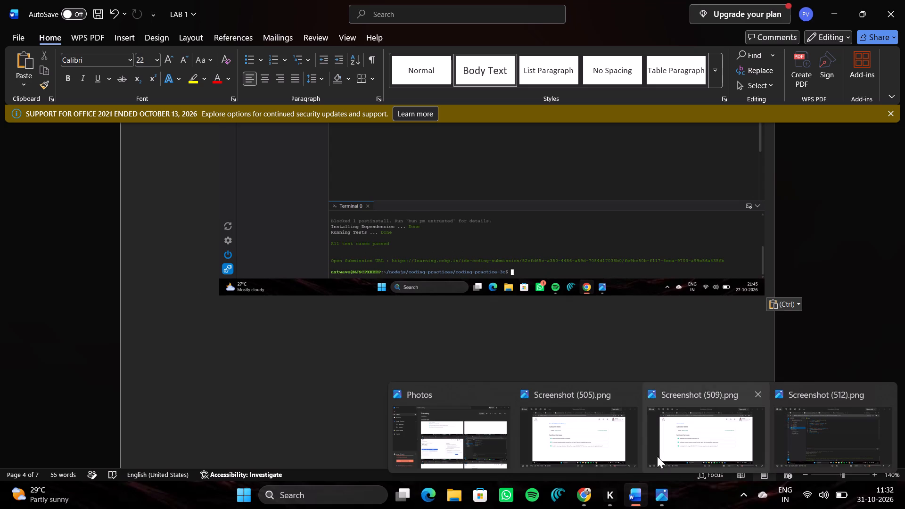
# Switch to Photos and copy the API Routing submission-details image, Screenshot (510).png.
pyautogui.click(490, 436)
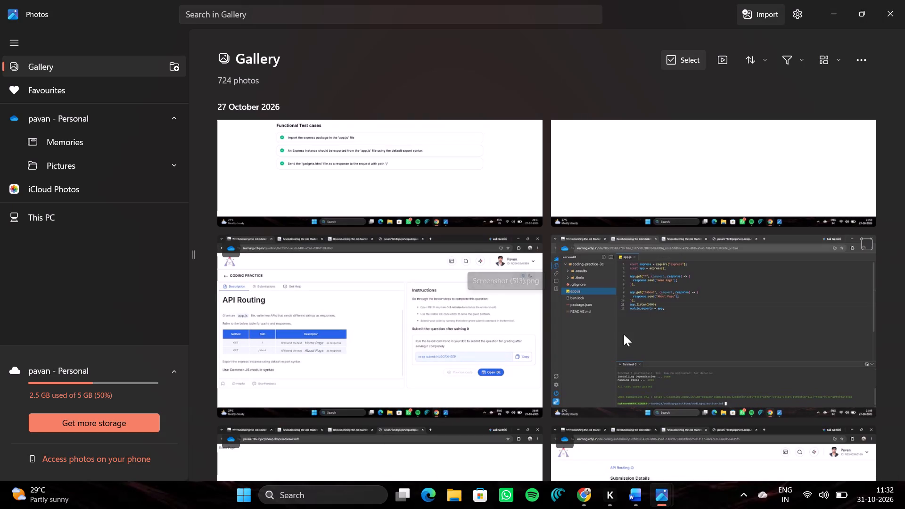
pyautogui.scroll(4, 462, 357)
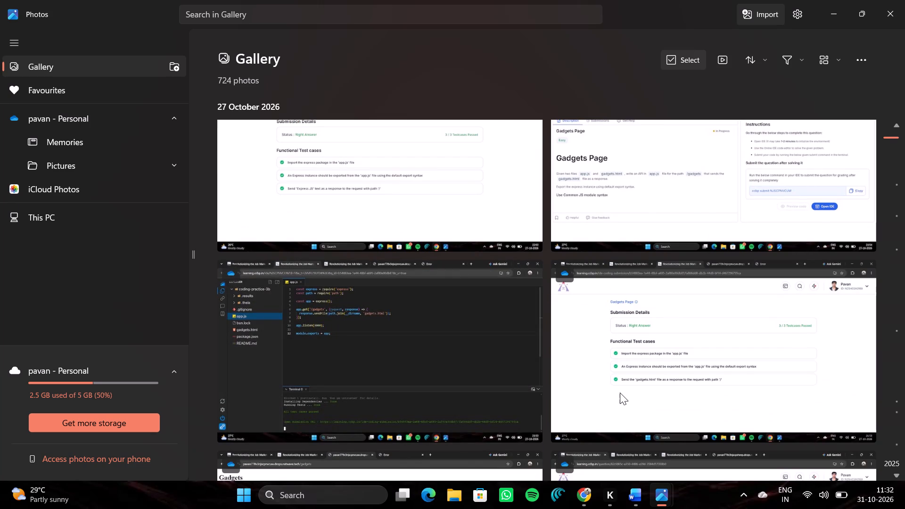
pyautogui.scroll(-7, 622, 392)
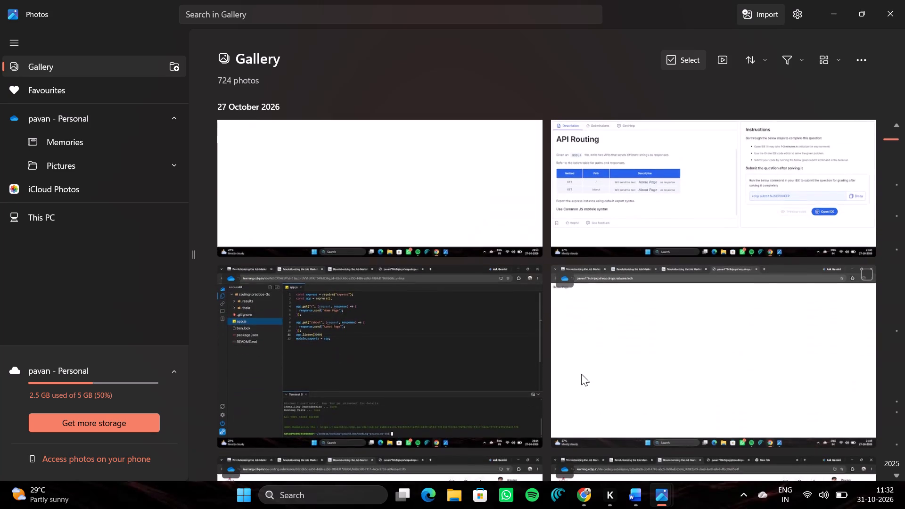
pyautogui.scroll(-3, 590, 335)
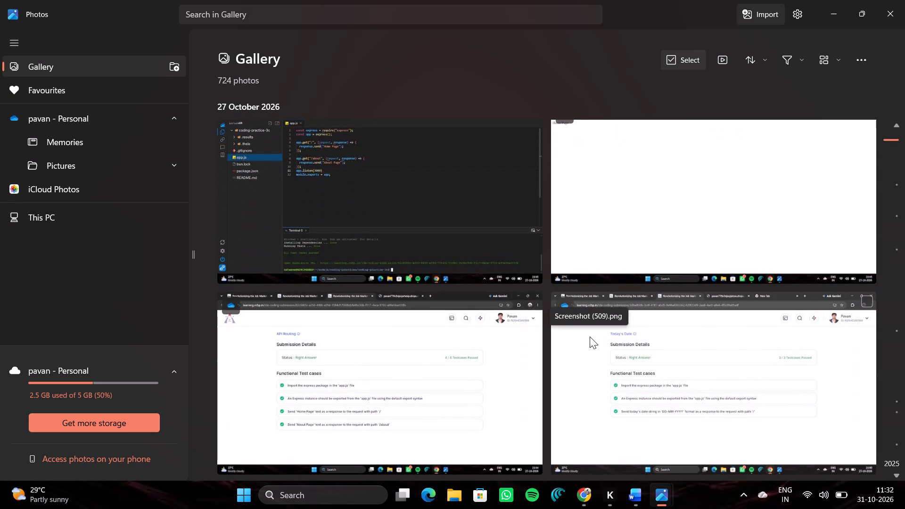
pyautogui.click(522, 391)
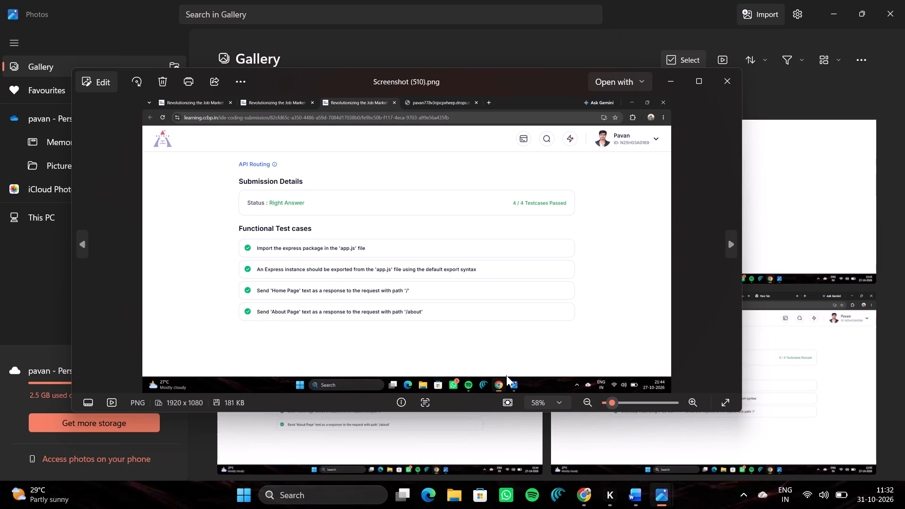
pyautogui.hotkey('ctrl', 'c')
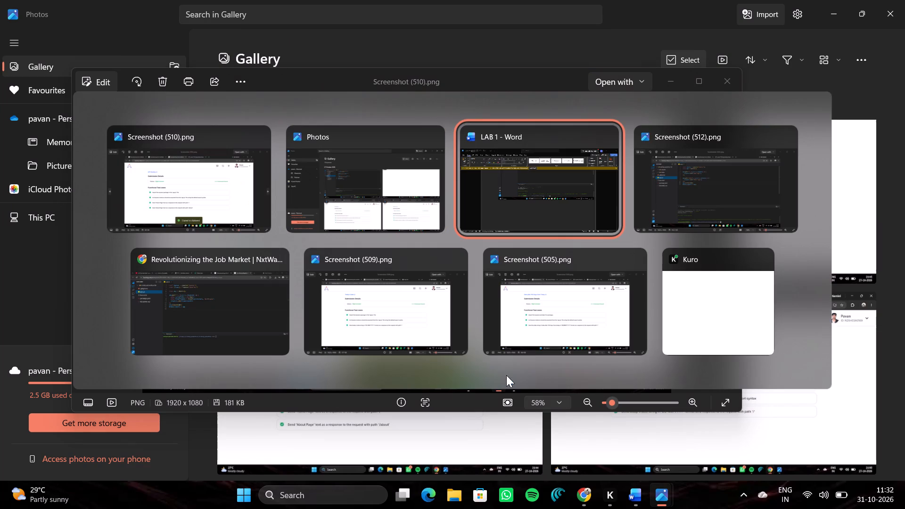
# Back in Word, paste the copied API Routing submission screenshot below the app.js screenshot, leaving a blank line between them.
pyautogui.hotkey('ctrl', 'v')
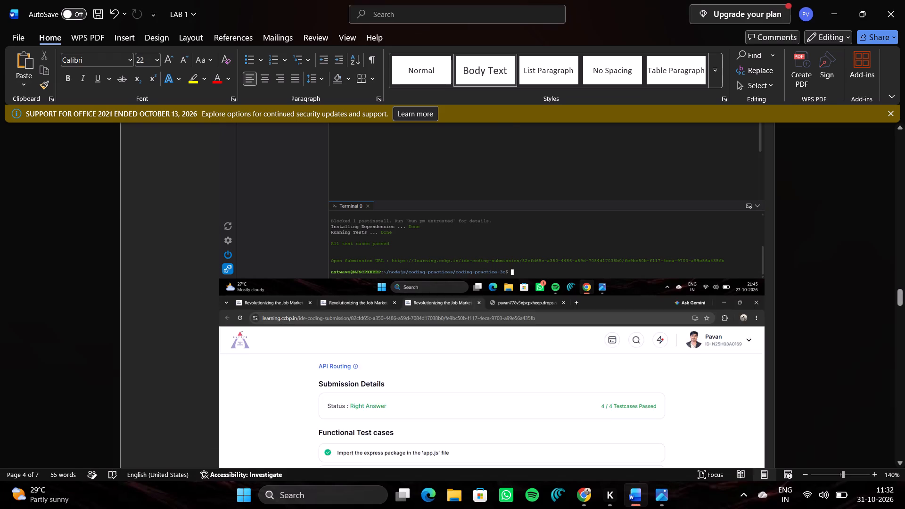
pyautogui.scroll(5, 506, 375)
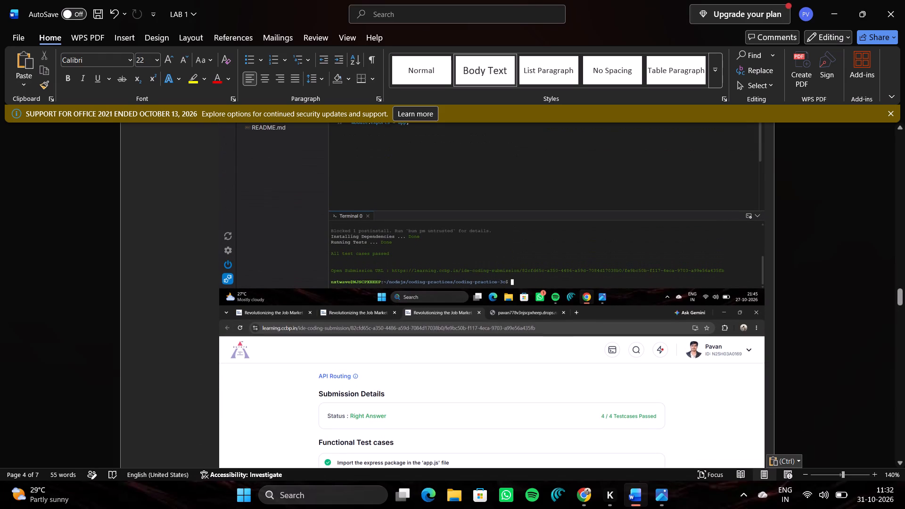
pyautogui.scroll(-2, 506, 375)
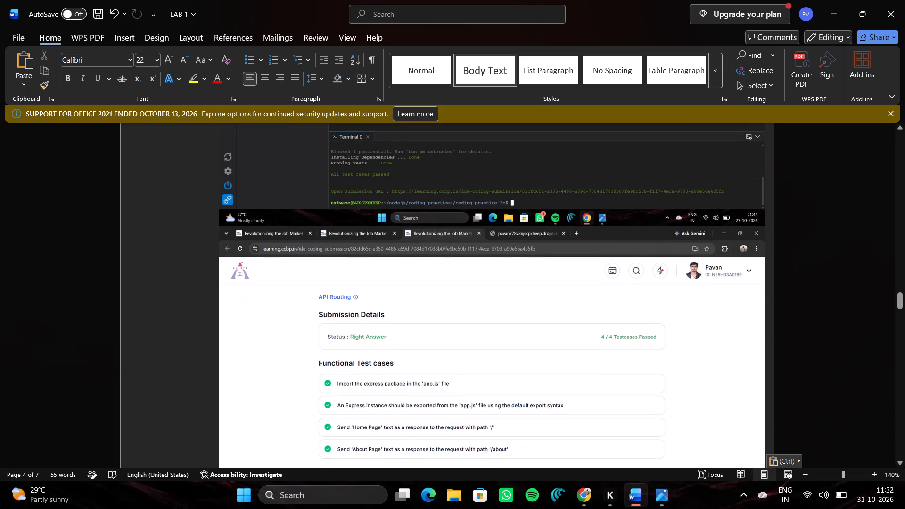
pyautogui.hotkey('ctrl', 'z')
pyautogui.press('Return')
pyautogui.hotkey('ctrl', 'v')
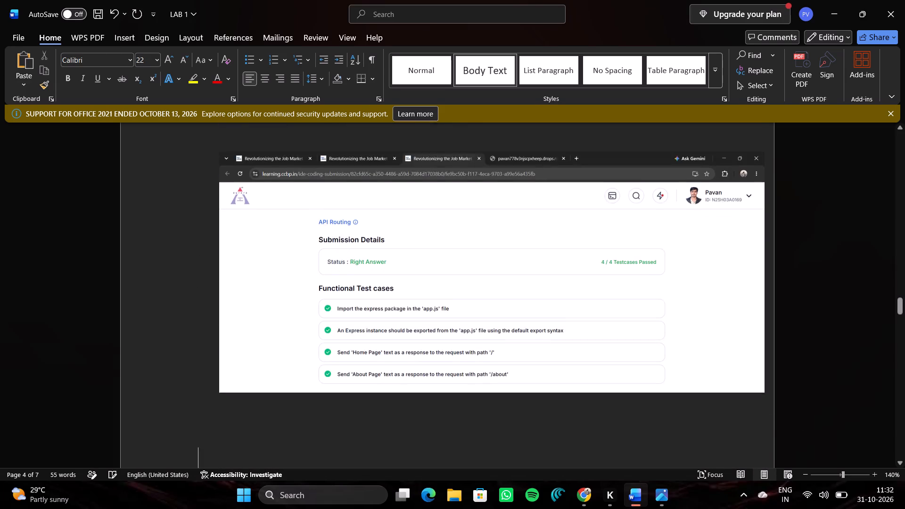
# Delete the previous student's dark API Routing submission-details picture on the page after the newly pasted one.
pyautogui.scroll(3, 506, 375)
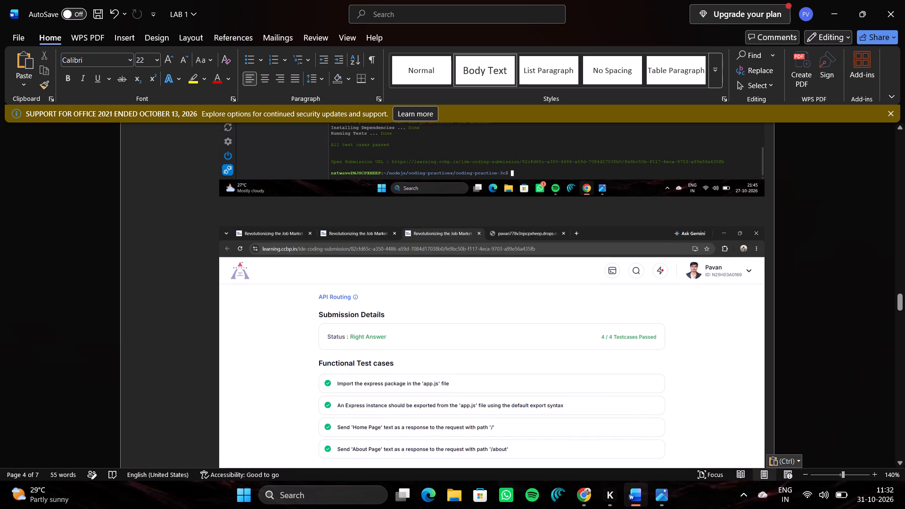
pyautogui.scroll(-12, 506, 375)
pyautogui.scroll(6, 506, 375)
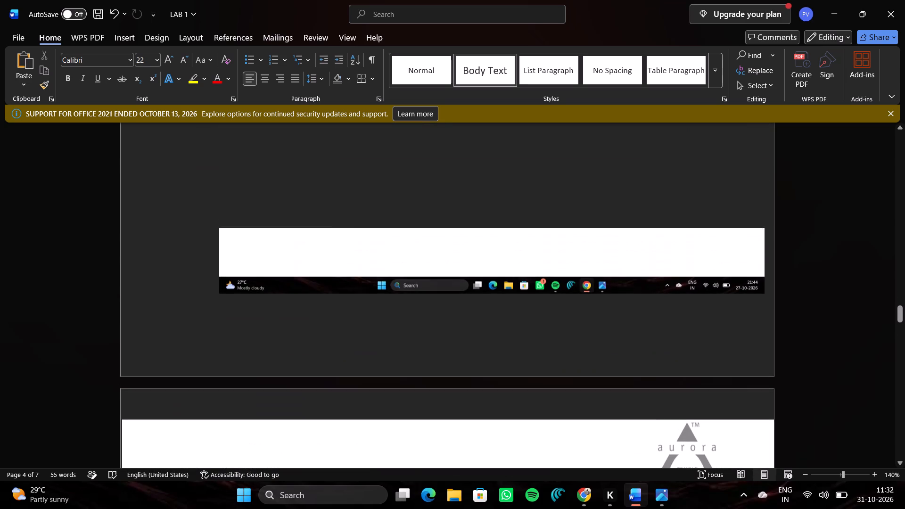
pyautogui.scroll(-9, 506, 375)
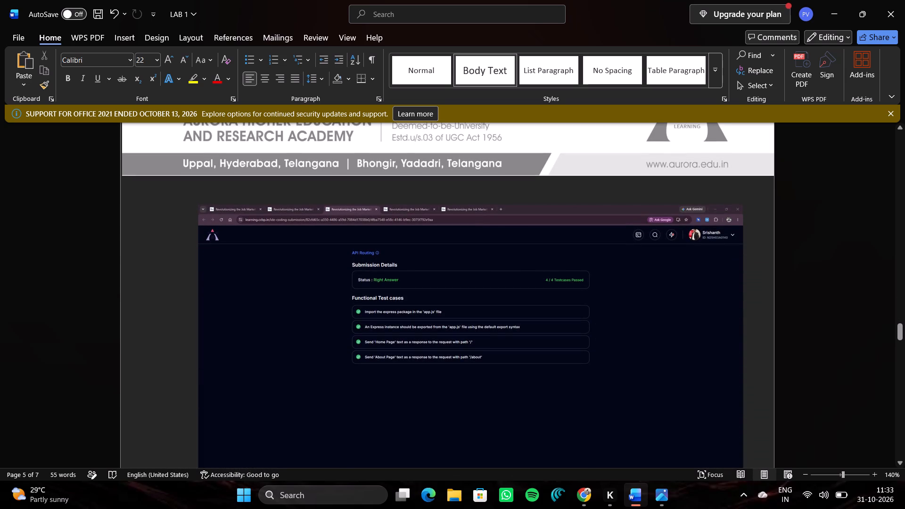
pyautogui.scroll(18, 506, 375)
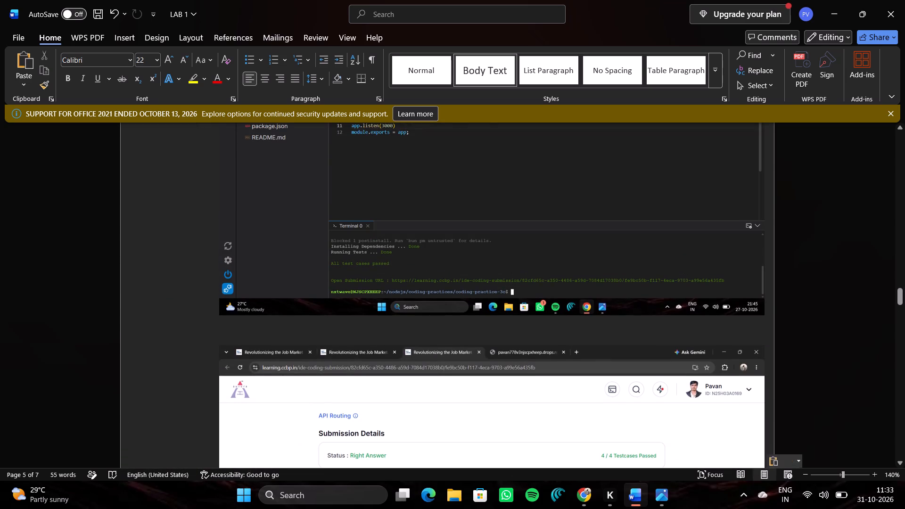
pyautogui.scroll(-15, 506, 375)
pyautogui.click(506, 375)
pyautogui.press('BackSpace')
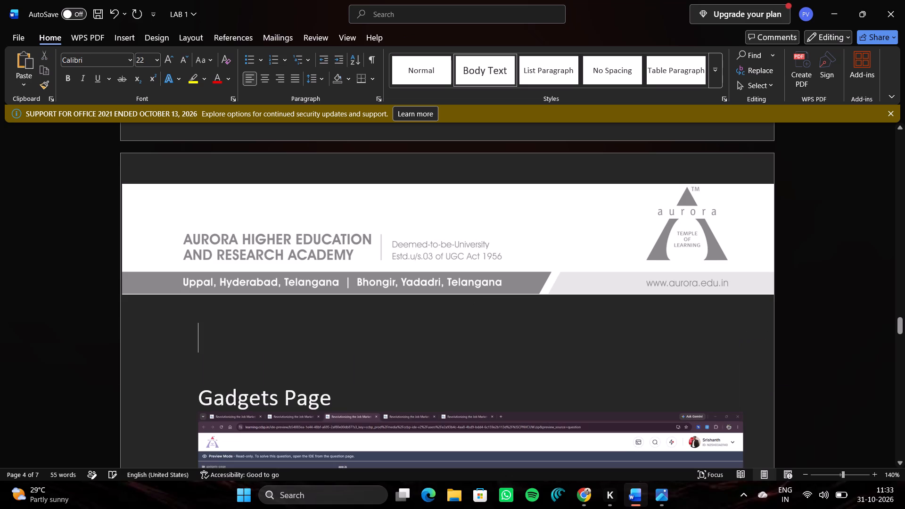
# Replace the old Preview Mode code picture under the Gadgets Page heading with Screenshot (516).png, copied from Photos.
pyautogui.scroll(-2, 491, 390)
pyautogui.scroll(-6, 466, 442)
pyautogui.click(499, 331)
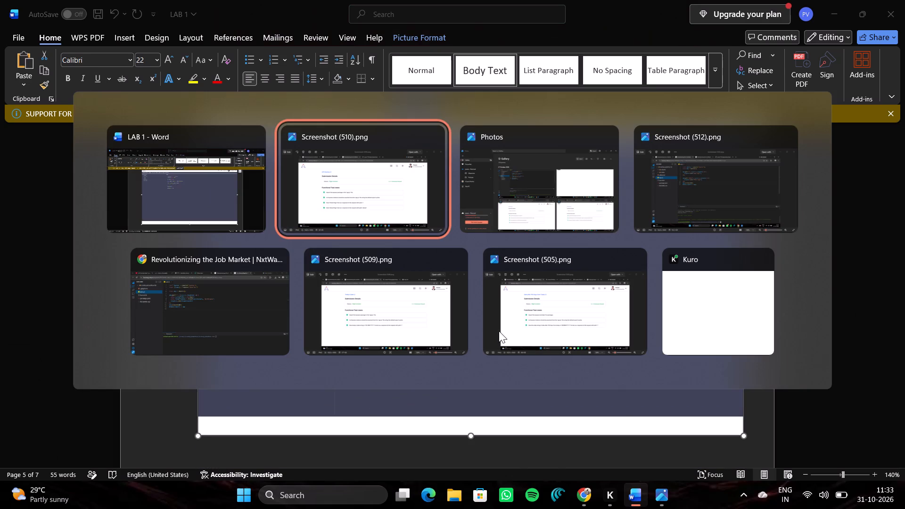
pyautogui.scroll(3, 407, 259)
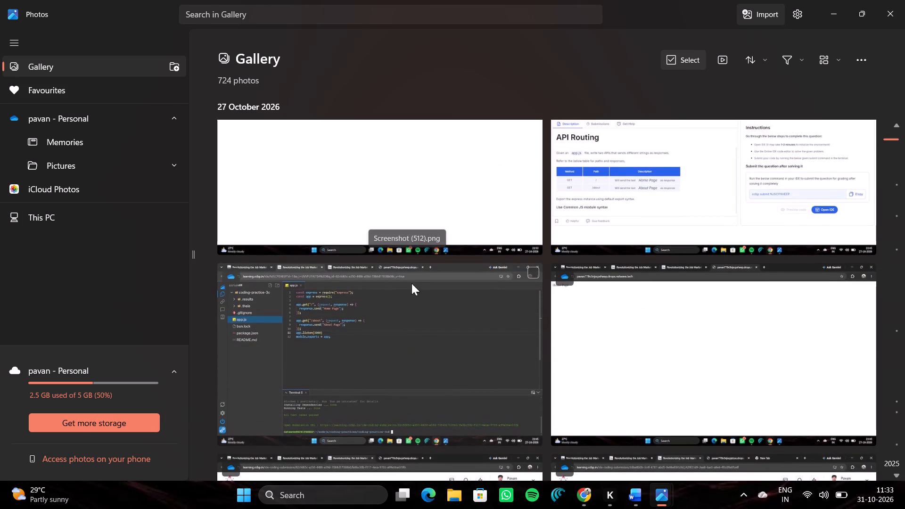
pyautogui.scroll(7, 431, 350)
pyautogui.click(431, 351)
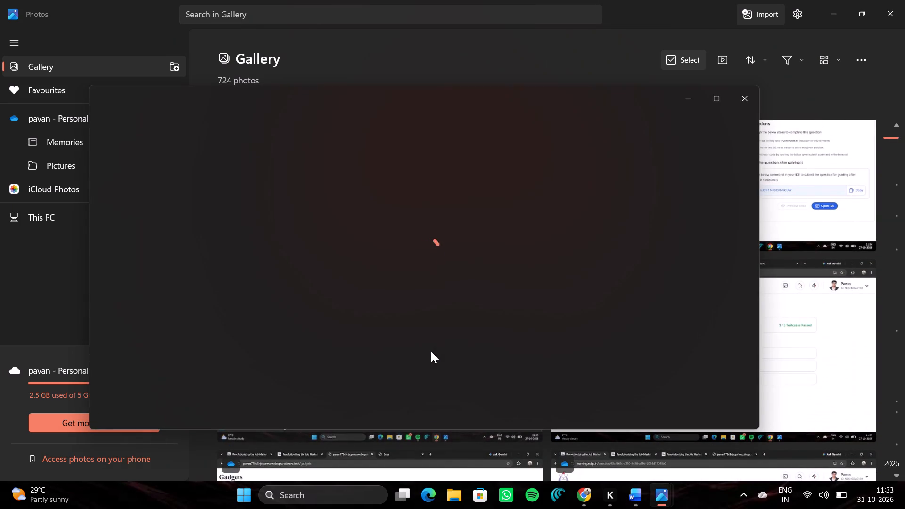
pyautogui.hotkey('ctrl', 'c')
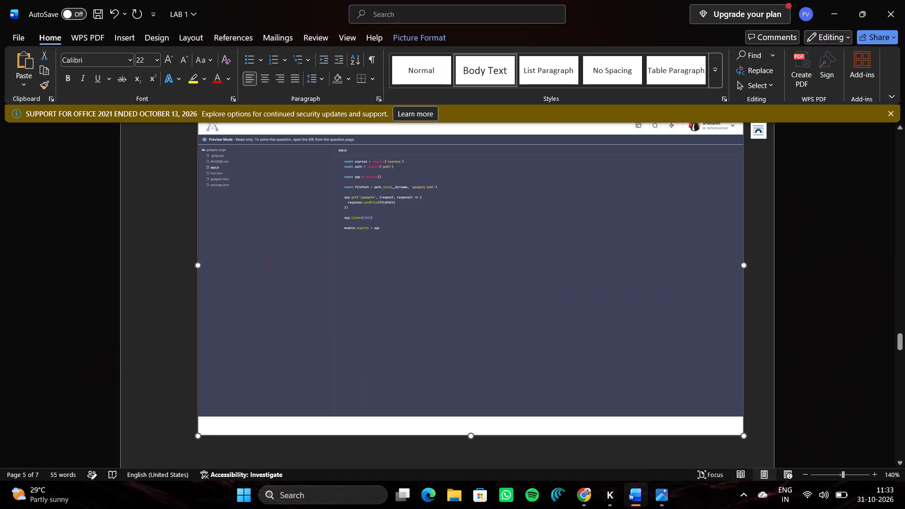
pyautogui.press('BackSpace')
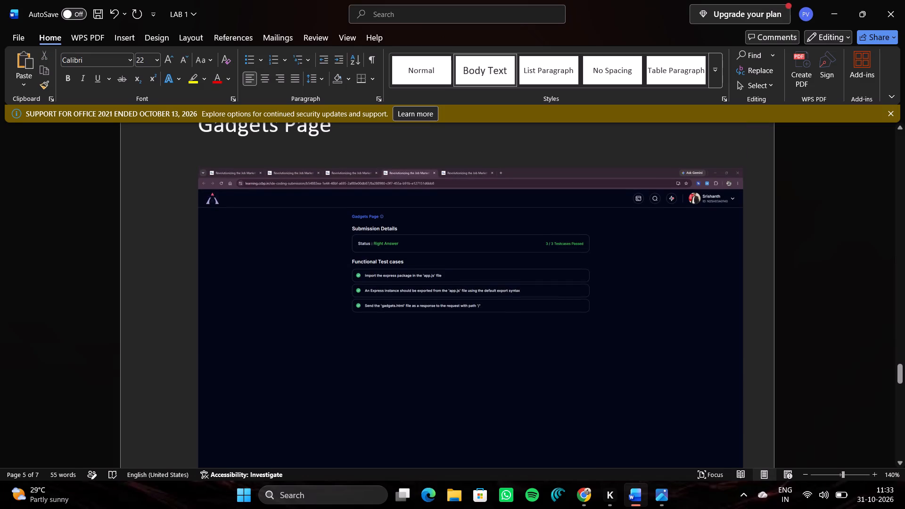
pyautogui.press('BackSpace')
pyautogui.press('Return')
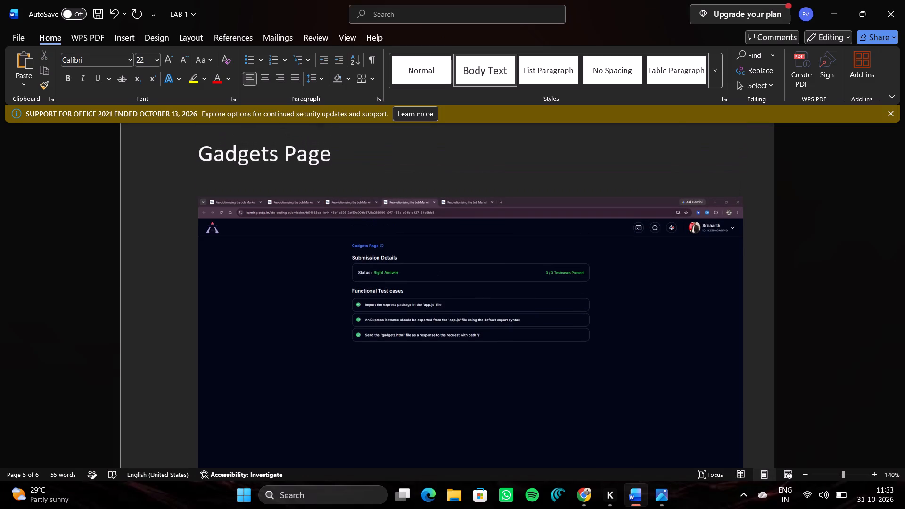
pyautogui.hotkey('ctrl', 'v')
# Add a blank line below the Gadgets Page code screenshot and paste the Gadgets Page submission-details screenshot copied from Photos there.
pyautogui.scroll(-2, 410, 286)
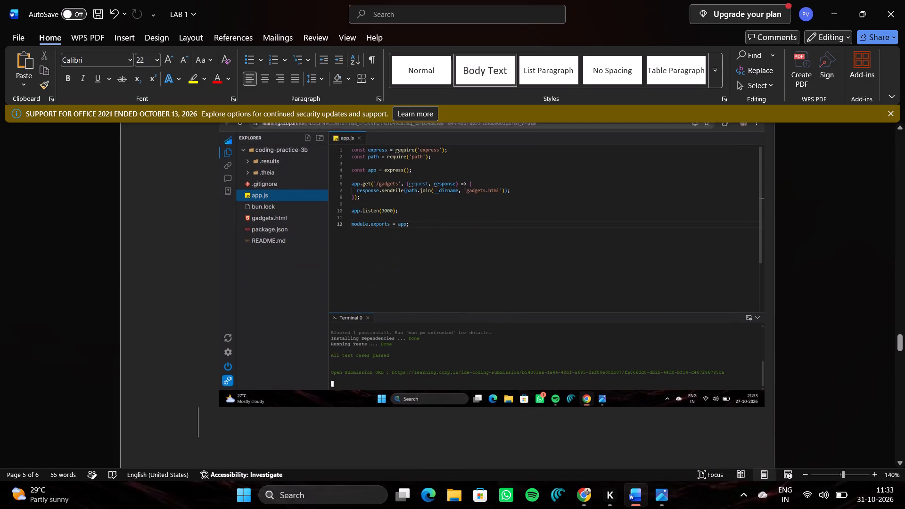
pyautogui.scroll(-5, 410, 286)
pyautogui.scroll(3, 410, 286)
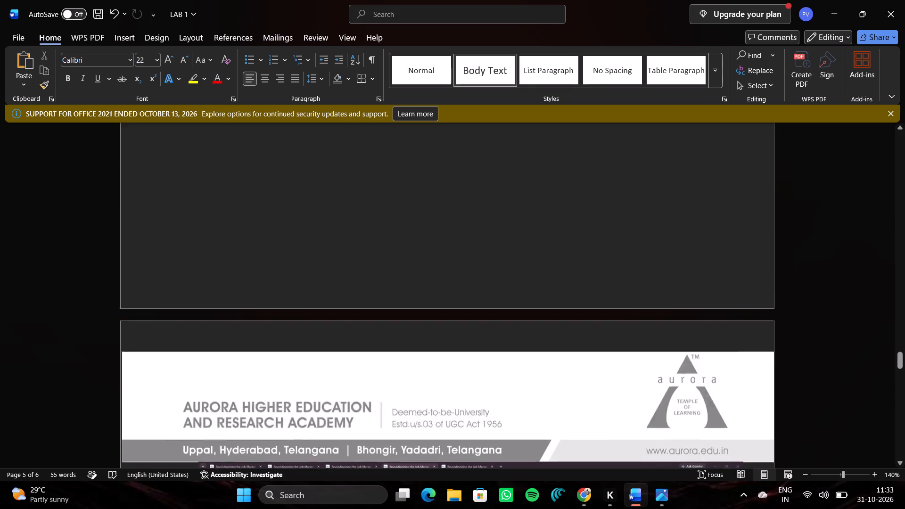
pyautogui.scroll(2, 410, 286)
pyautogui.scroll(-3, 410, 286)
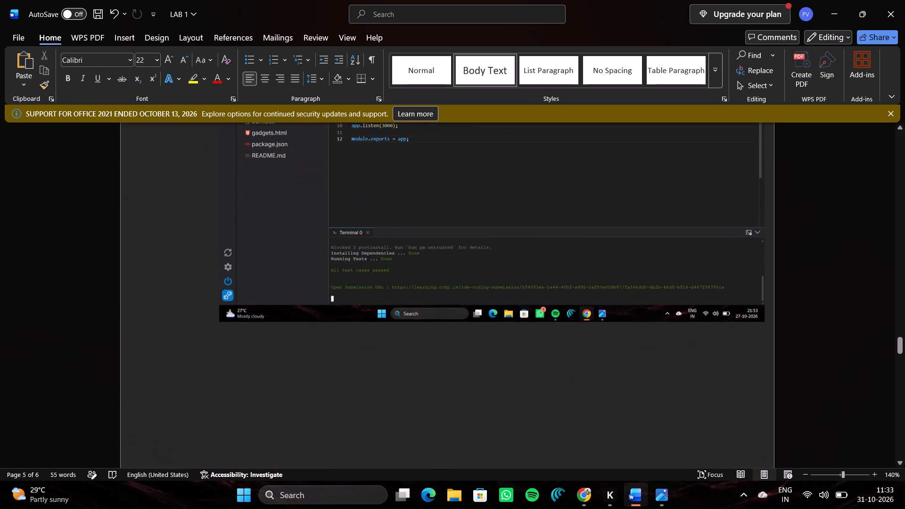
pyautogui.scroll(-1, 410, 286)
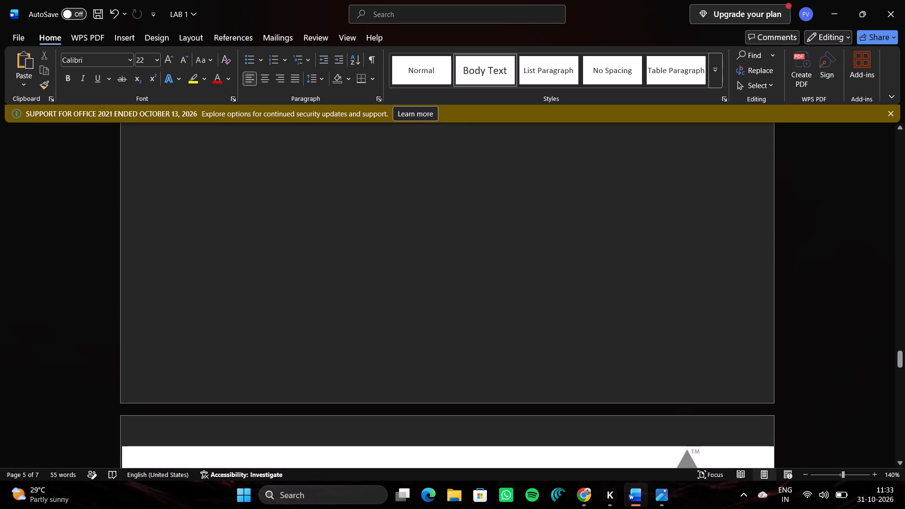
pyautogui.scroll(2, 410, 286)
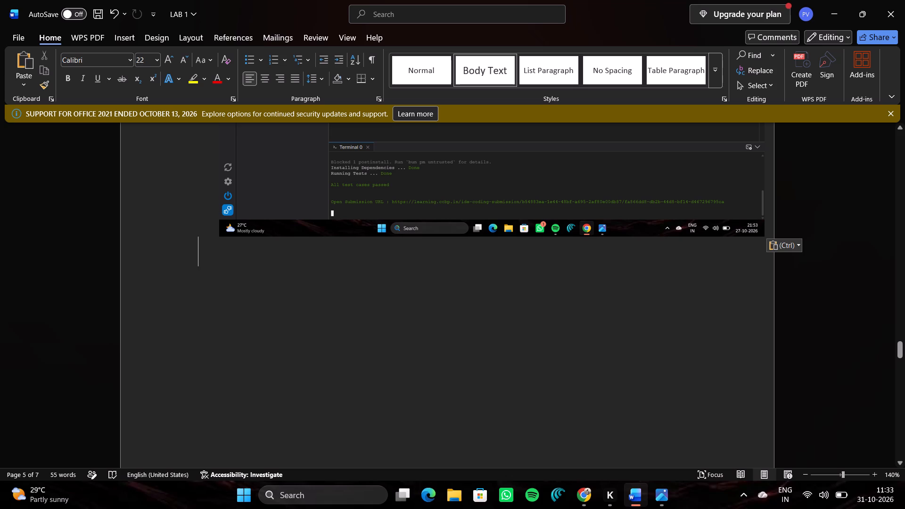
pyautogui.press('Return')
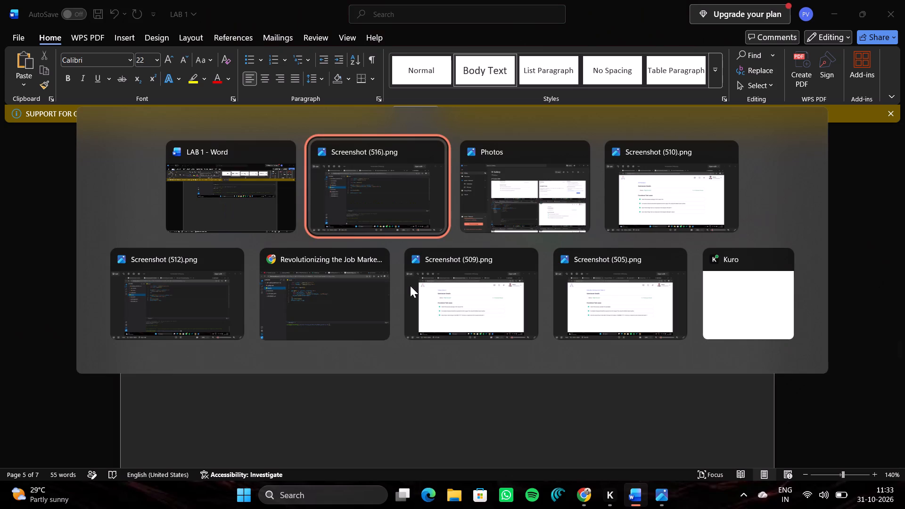
pyautogui.scroll(2, 440, 283)
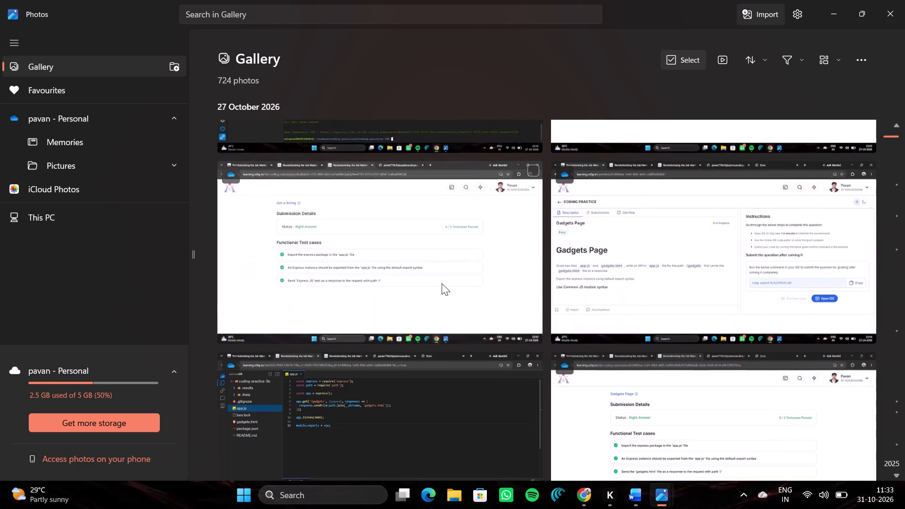
pyautogui.click(403, 334)
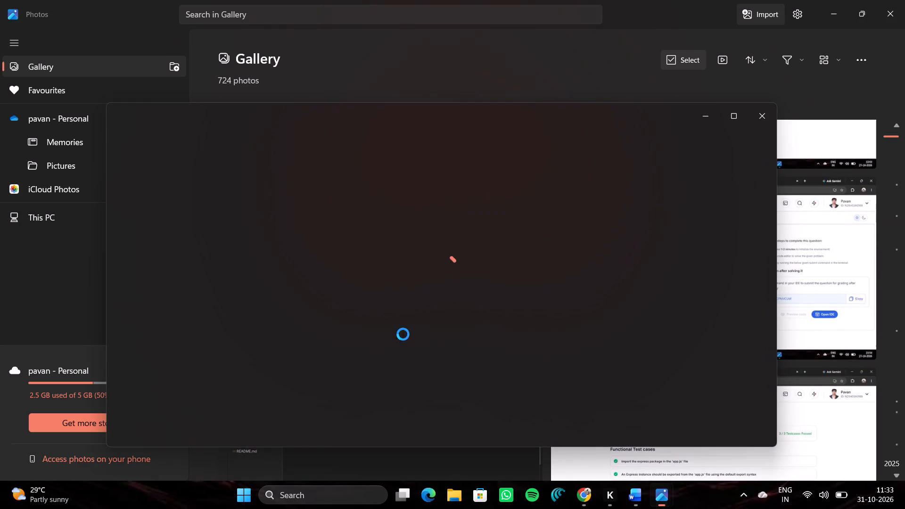
pyautogui.click(770, 109)
pyautogui.click(691, 396)
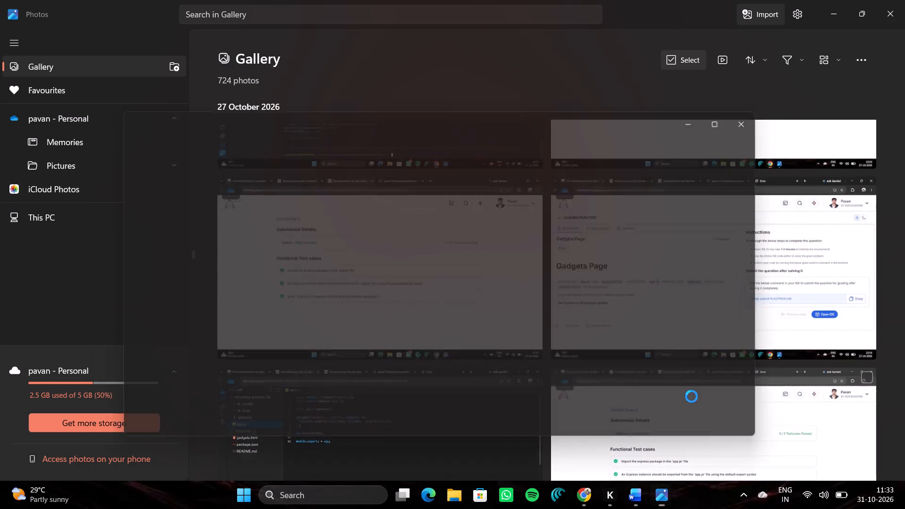
pyautogui.hotkey('ctrl', 'c')
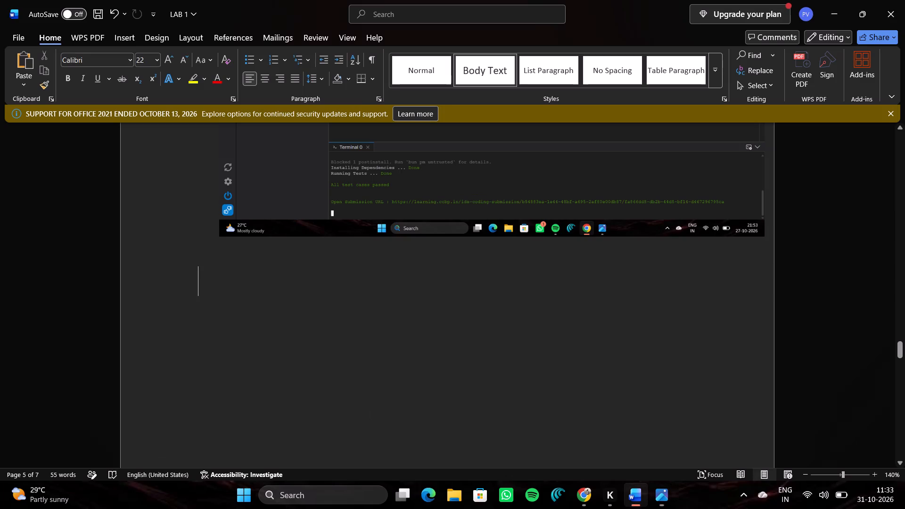
pyautogui.hotkey('ctrl', 'v')
# Delete the previous student's dark Gadgets Page submission-details picture above the Get a String heading.
pyautogui.scroll(-5, 498, 285)
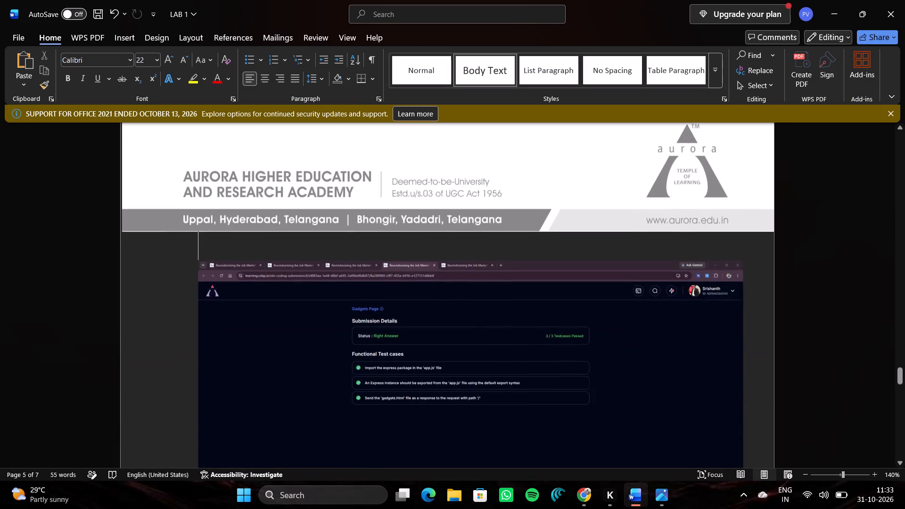
pyautogui.scroll(-3, 498, 285)
pyautogui.click(490, 282)
pyautogui.press('BackSpace')
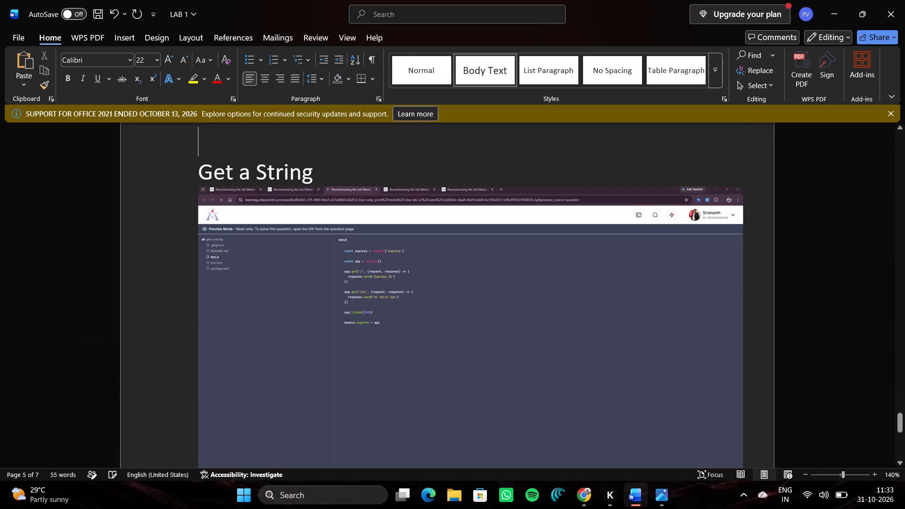
# Select the old Preview Mode code picture under the Get a String heading.
pyautogui.scroll(-2, 490, 282)
pyautogui.click(476, 282)
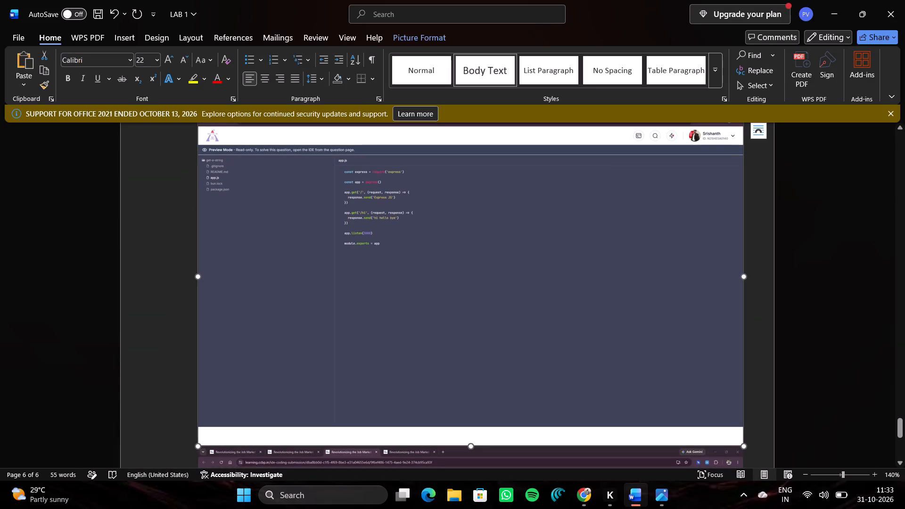
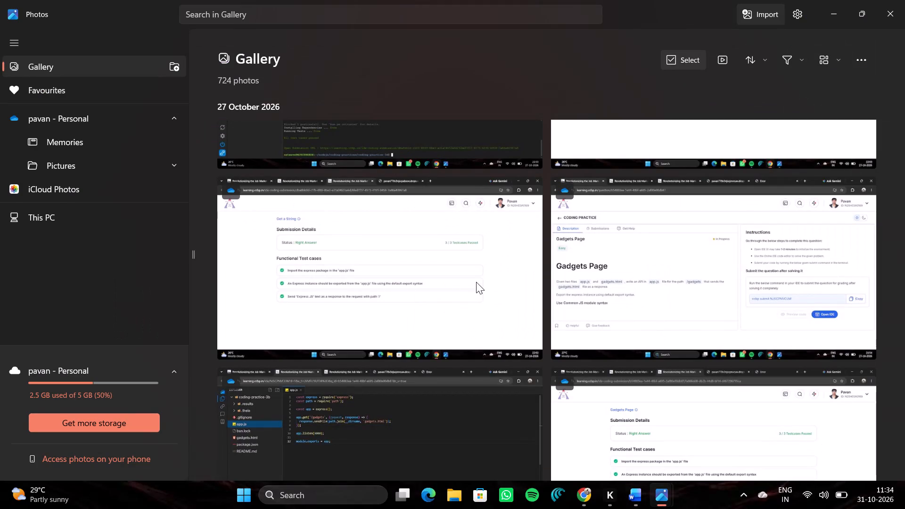
# Compare the coding-practice-3e and coding-practice-3d code screenshots in Photos with the old Get a String code picture in the Word report.
pyautogui.scroll(4, 479, 282)
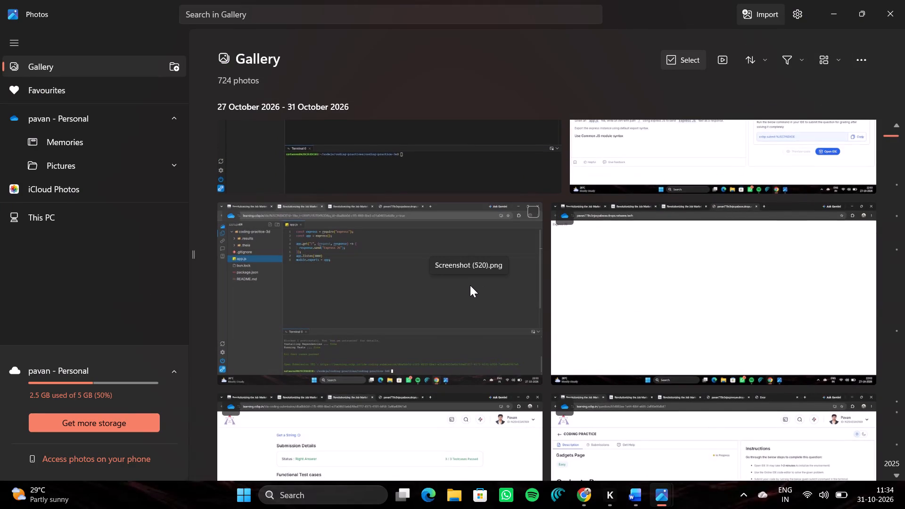
pyautogui.scroll(10, 481, 287)
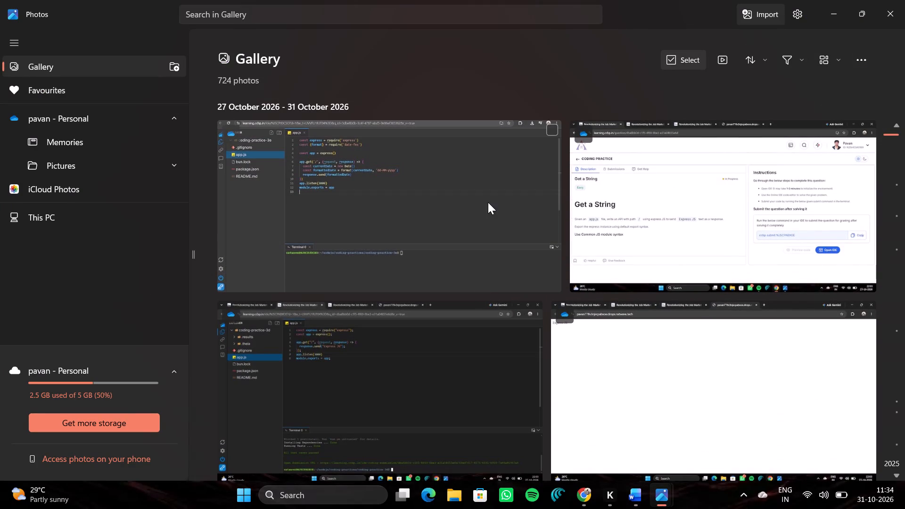
pyautogui.click(488, 202)
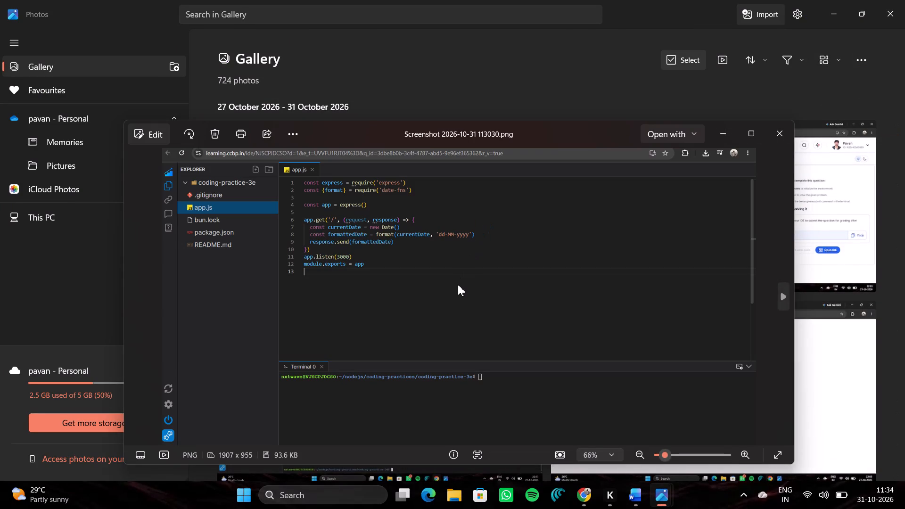
pyautogui.click(777, 131)
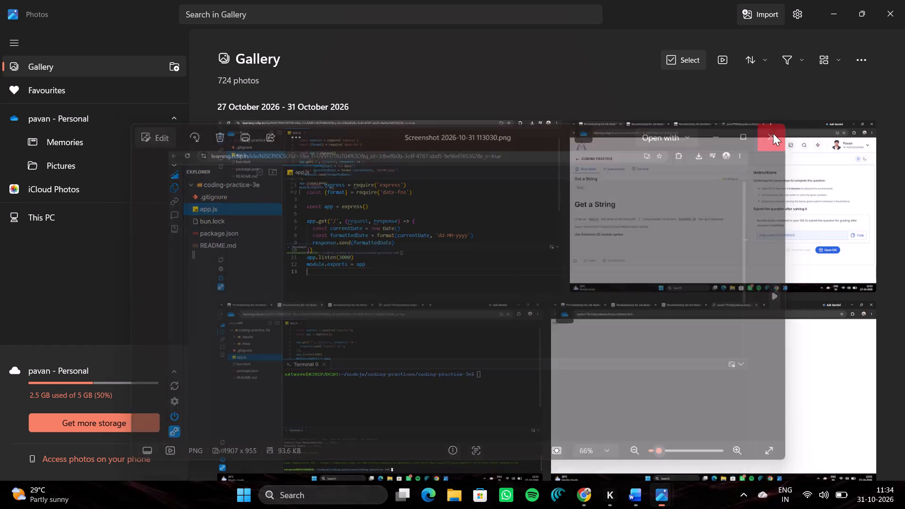
pyautogui.scroll(-2, 453, 328)
pyautogui.click(450, 304)
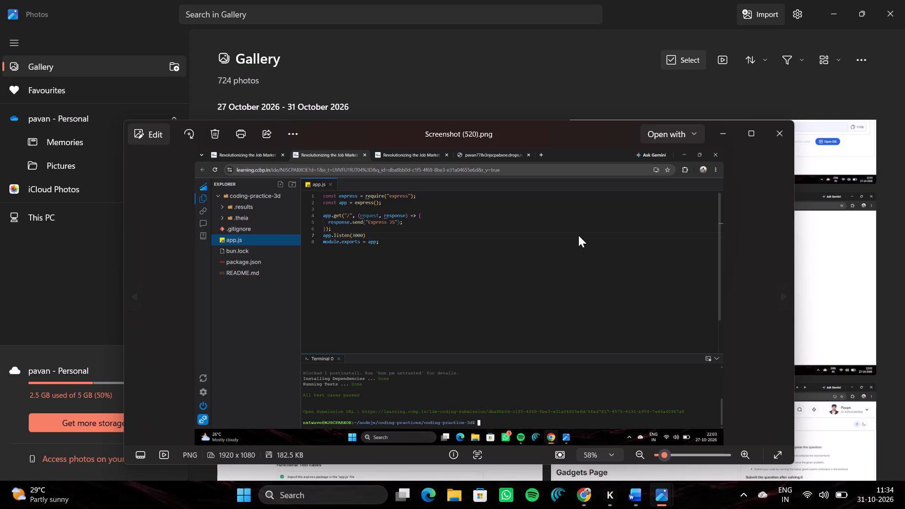
pyautogui.click(786, 136)
pyautogui.scroll(3, 609, 267)
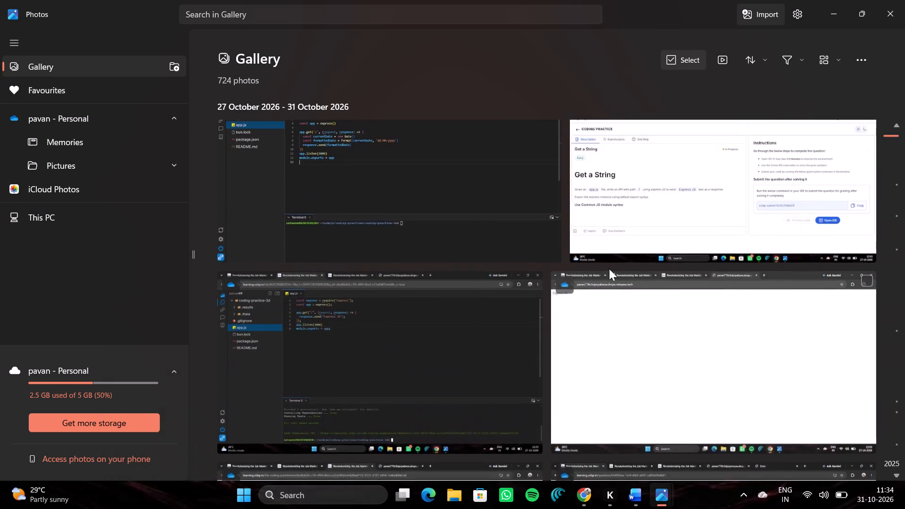
pyautogui.scroll(7, 609, 269)
pyautogui.click(505, 263)
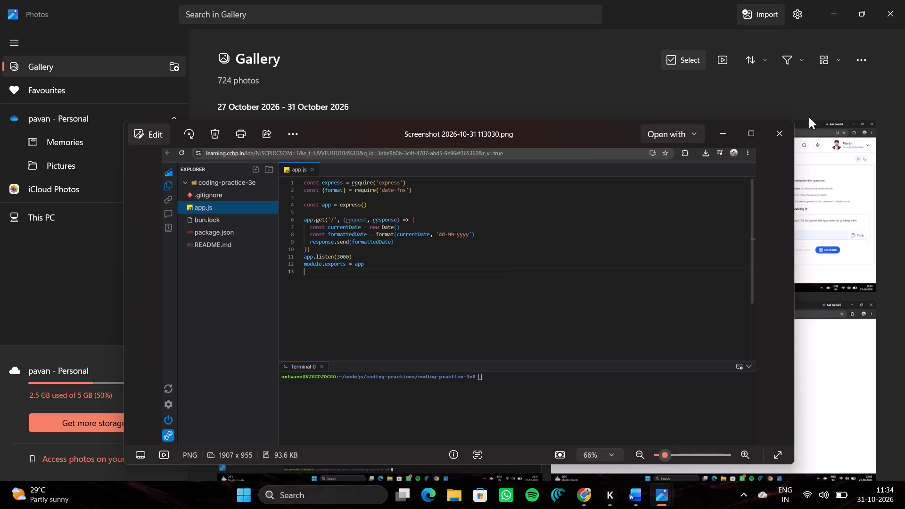
pyautogui.click(783, 140)
pyautogui.click(452, 352)
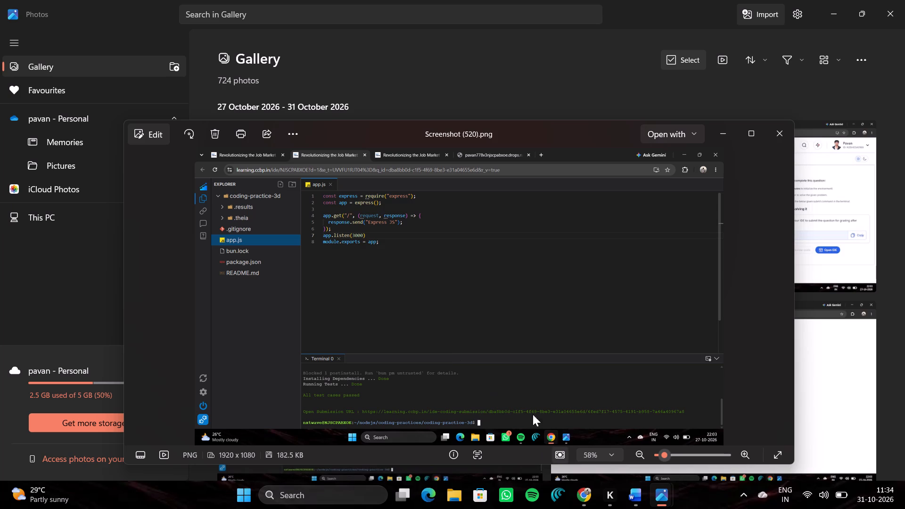
pyautogui.click(775, 117)
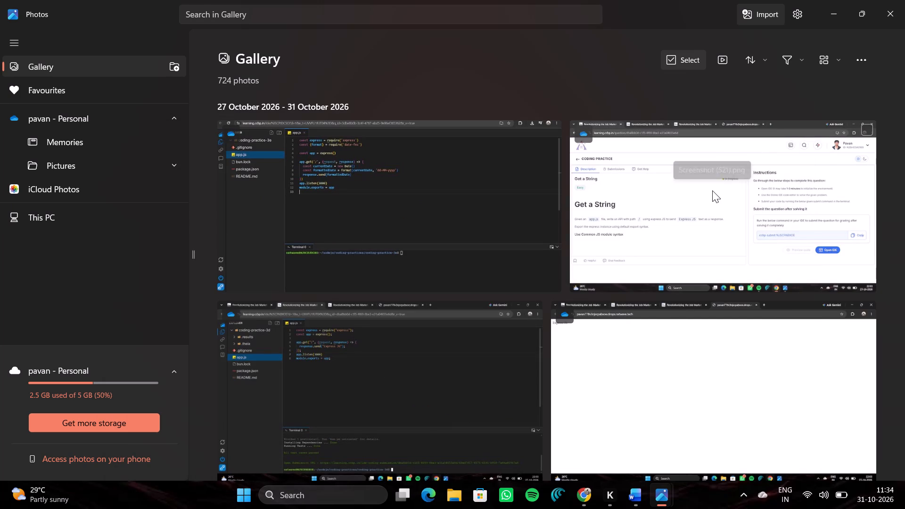
pyautogui.scroll(-4, 522, 296)
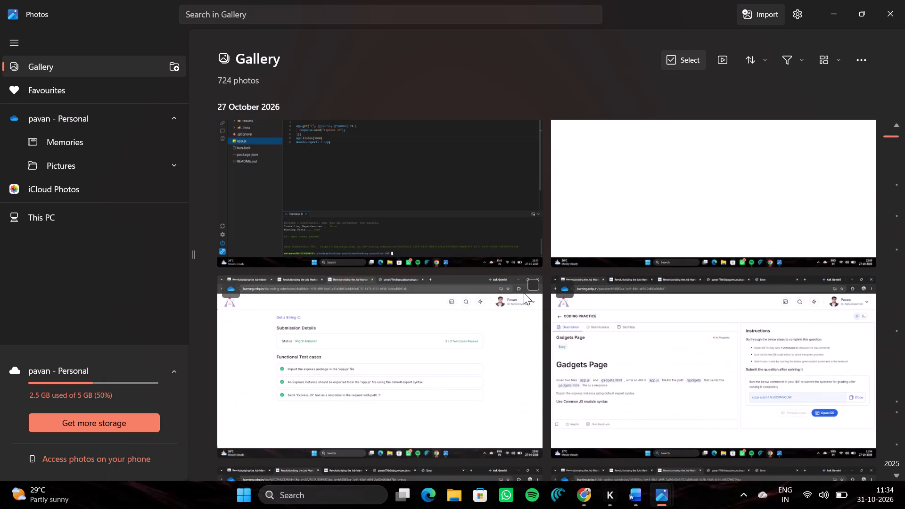
pyautogui.scroll(4, 528, 293)
pyautogui.click(393, 400)
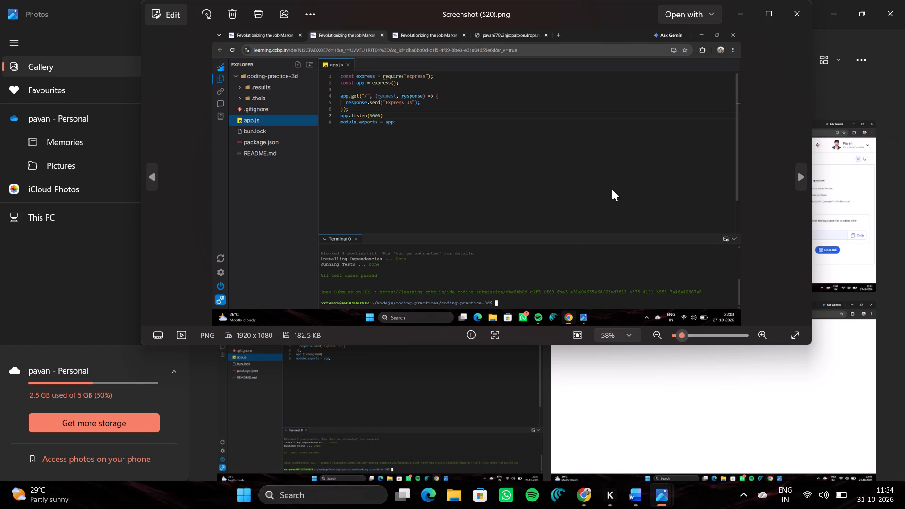
pyautogui.click(642, 501)
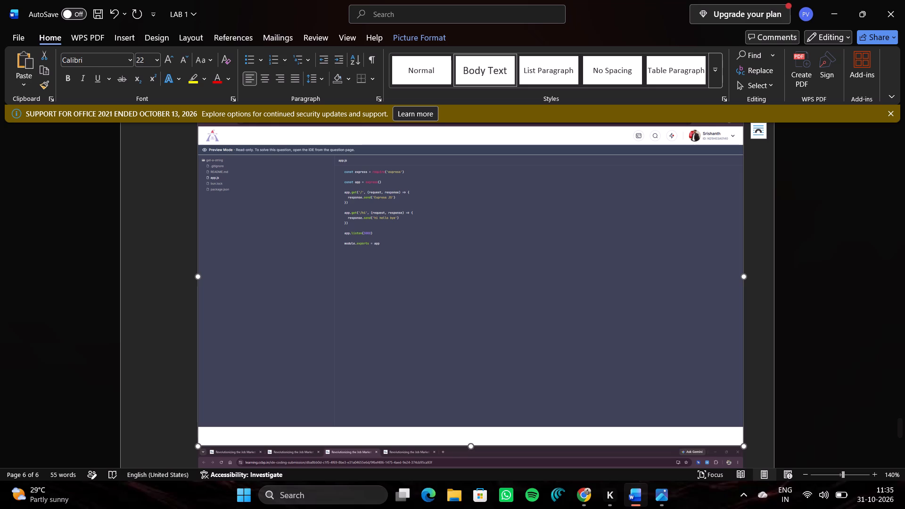
pyautogui.click(658, 497)
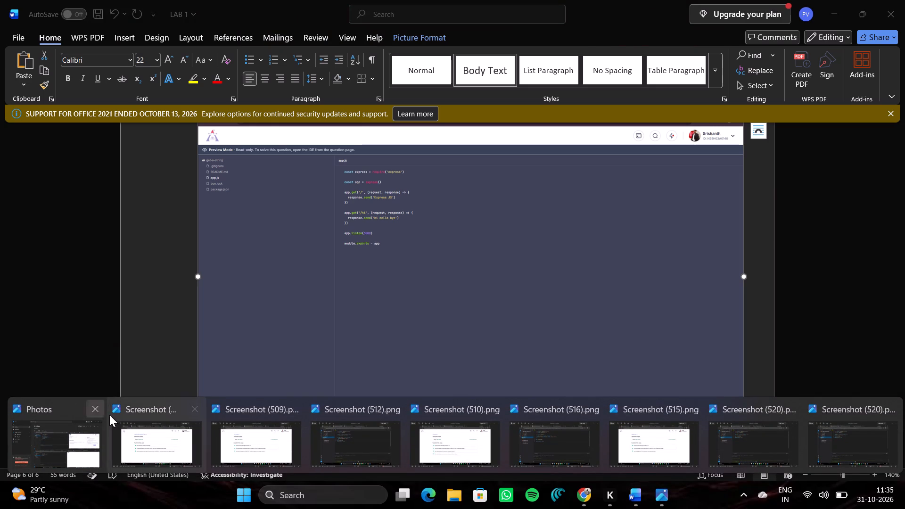
pyautogui.click(71, 437)
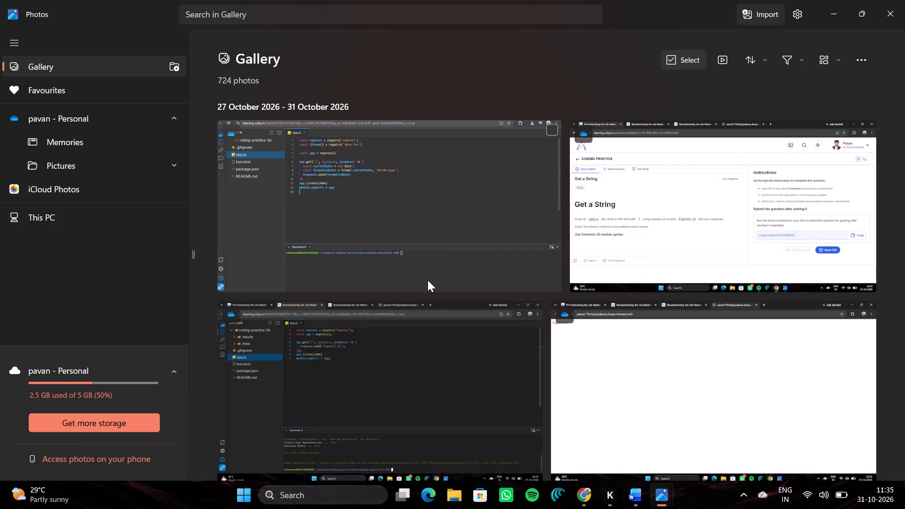
pyautogui.click(411, 397)
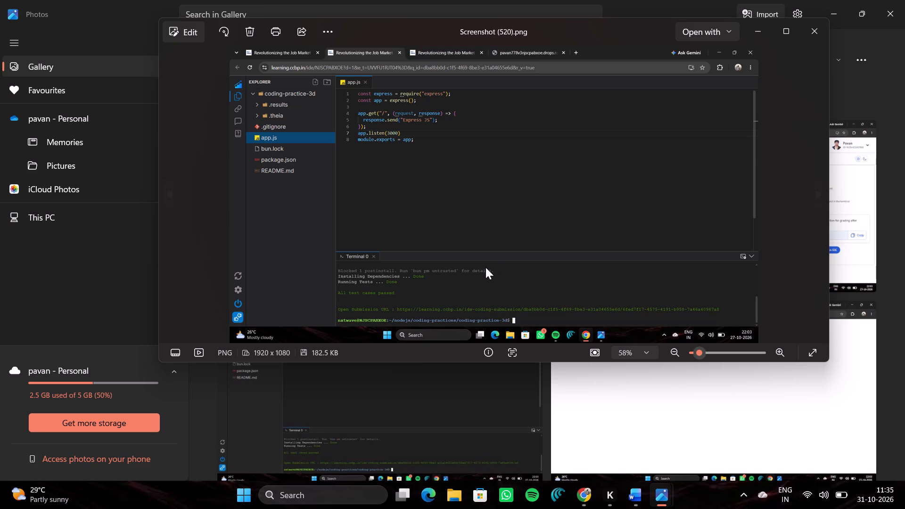
pyautogui.click(840, 37)
pyautogui.click(517, 170)
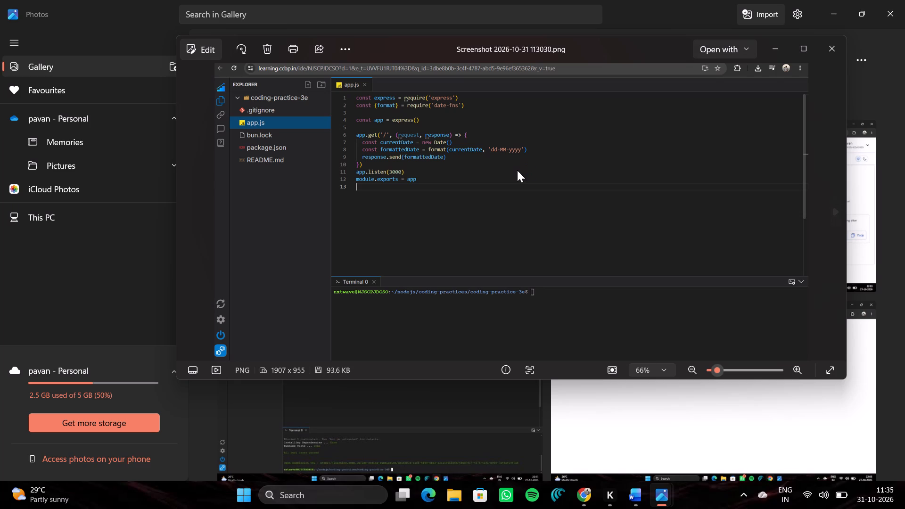
pyautogui.click(838, 57)
# Replace the old Preview Mode code picture under the Get a String heading with Screenshot (520).png, copied from Photos.
pyautogui.click(537, 317)
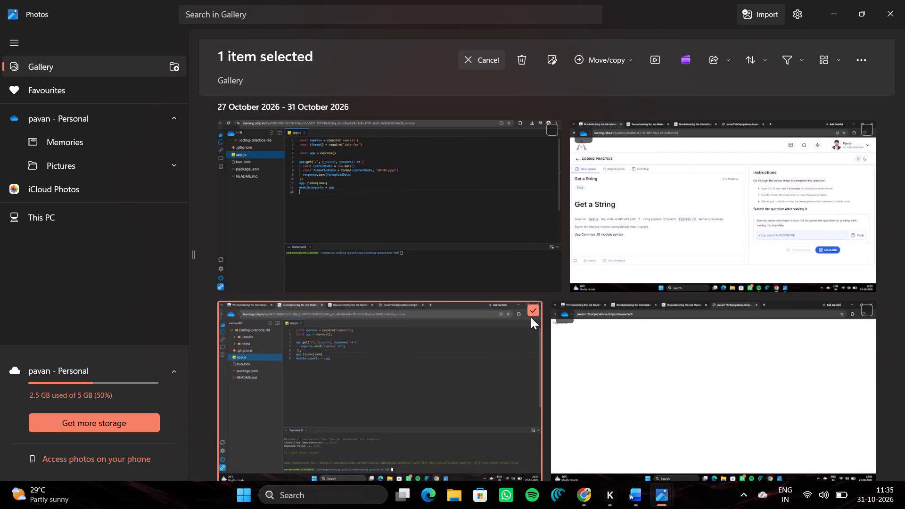
pyautogui.moveTo(531, 317); pyautogui.dragTo(527, 312)
pyautogui.click(430, 354)
pyautogui.click(430, 354)
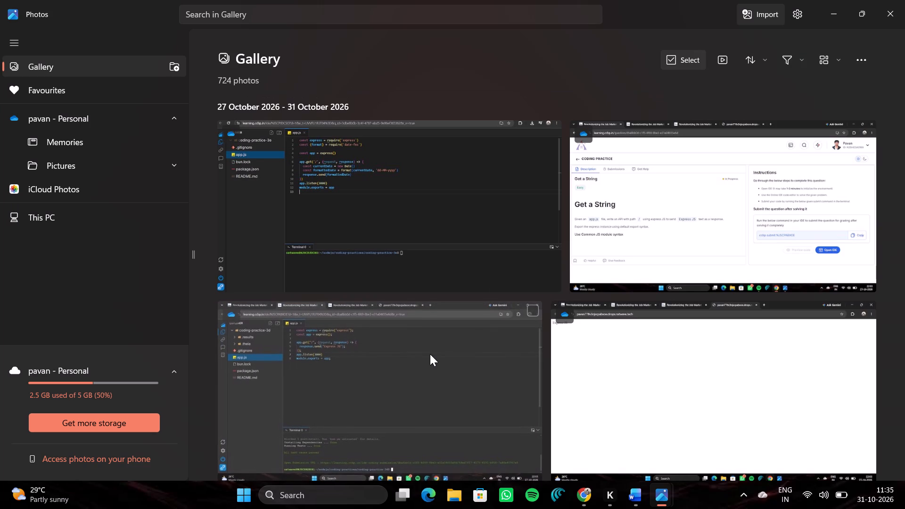
pyautogui.click(430, 354)
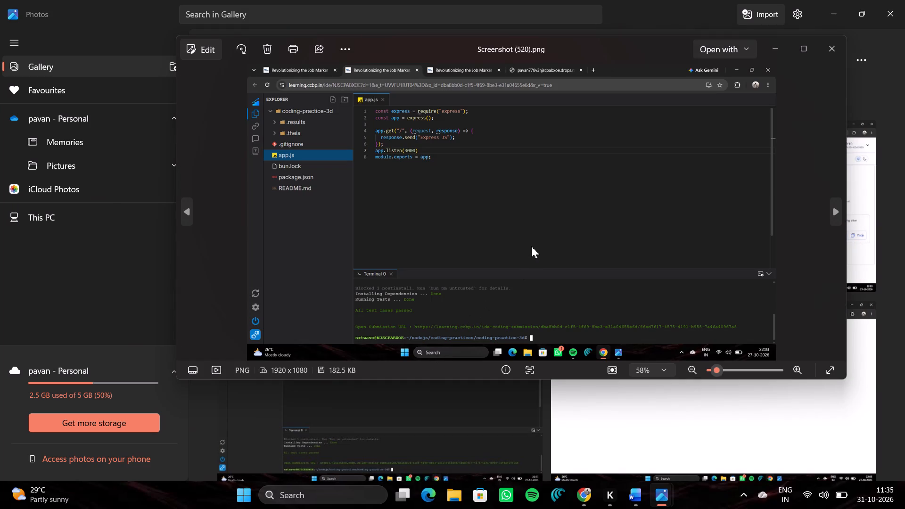
pyautogui.hotkey('ctrl', 'c')
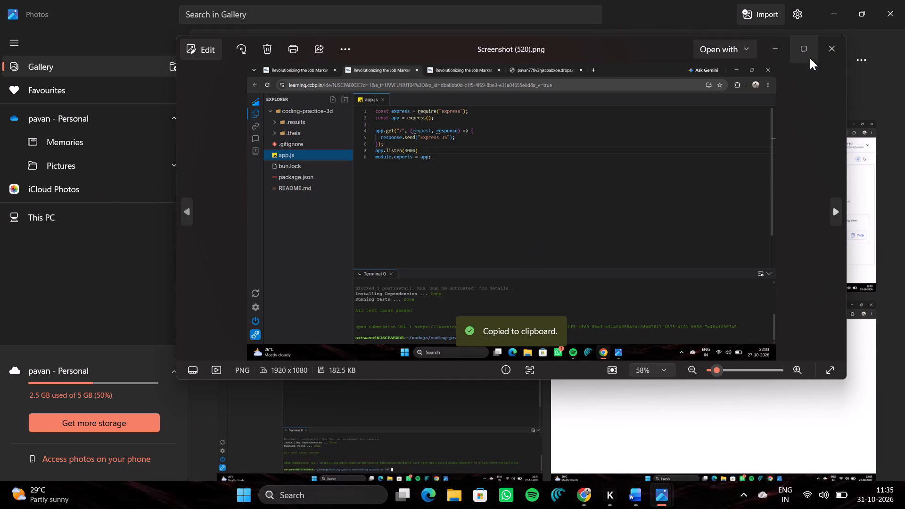
pyautogui.click(632, 500)
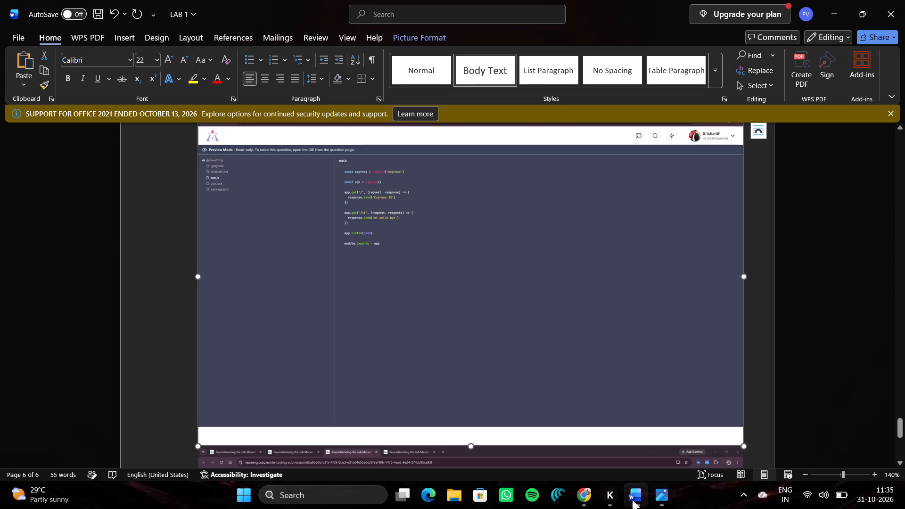
pyautogui.click(522, 317)
pyautogui.press('BackSpace')
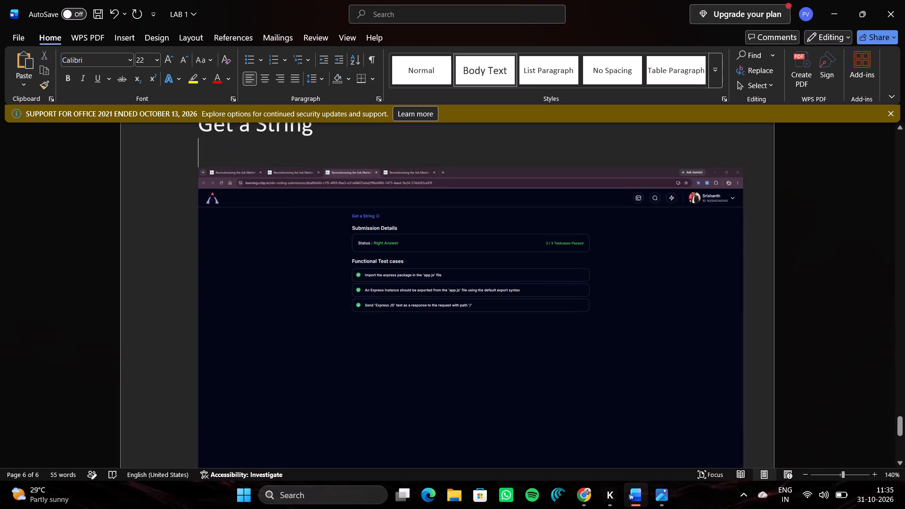
pyautogui.hotkey('ctrl', 'v')
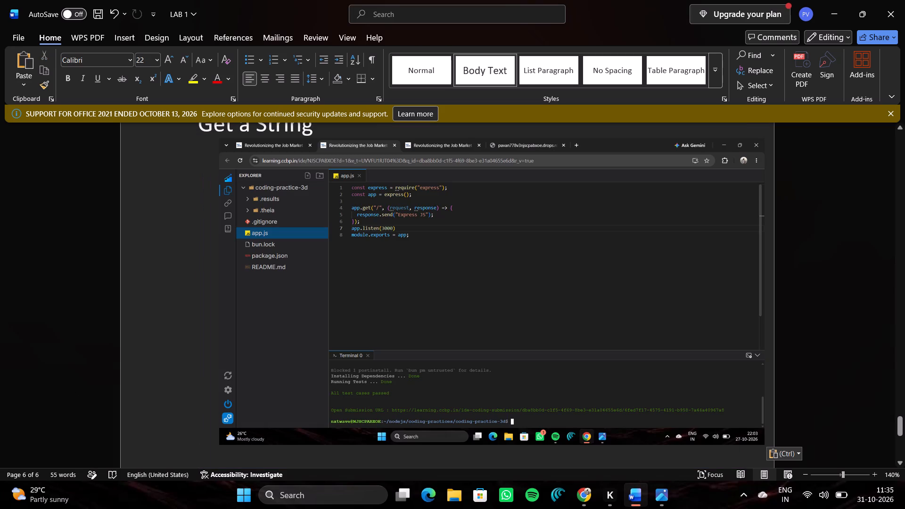
# Replace the previous student's dark Get a String submission-details picture below the code screenshot with Screenshot (518).png, copied from Photos.
pyautogui.scroll(-7, 566, 316)
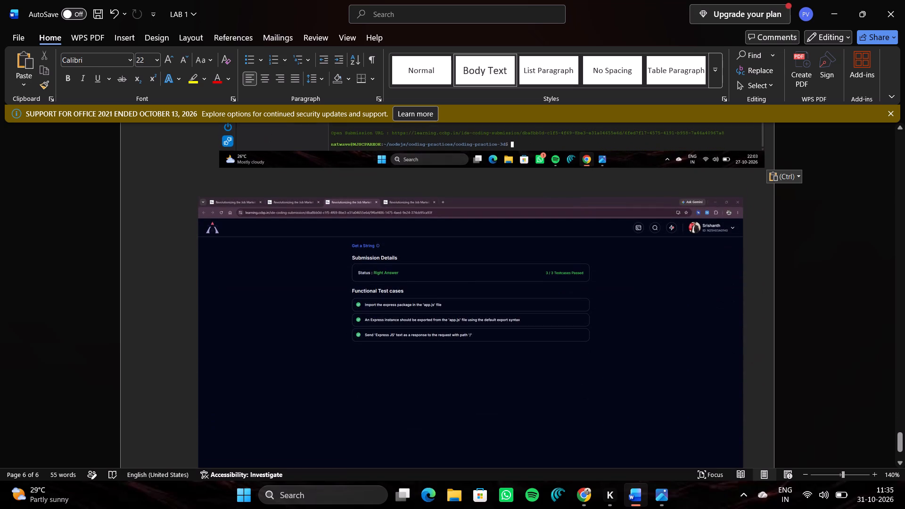
pyautogui.scroll(6, 566, 316)
pyautogui.scroll(-6, 564, 319)
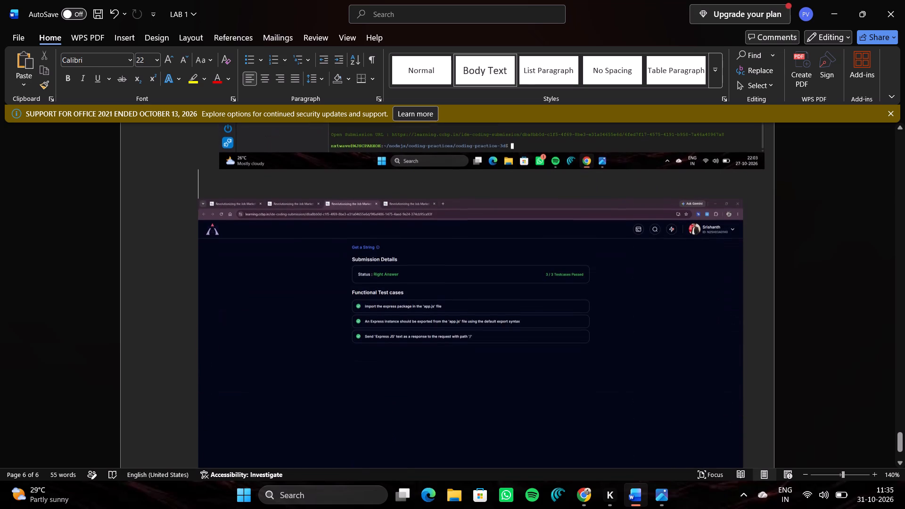
pyautogui.click(564, 320)
pyautogui.press('BackSpace')
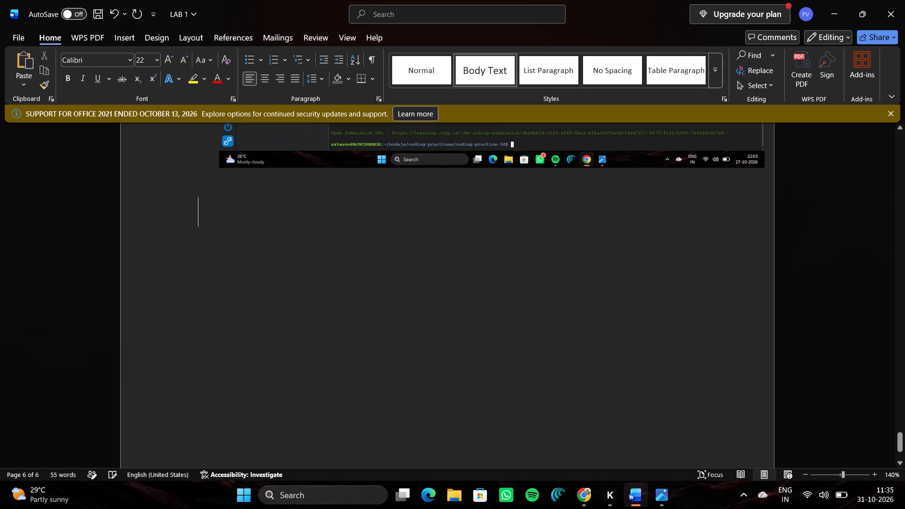
pyautogui.click(674, 495)
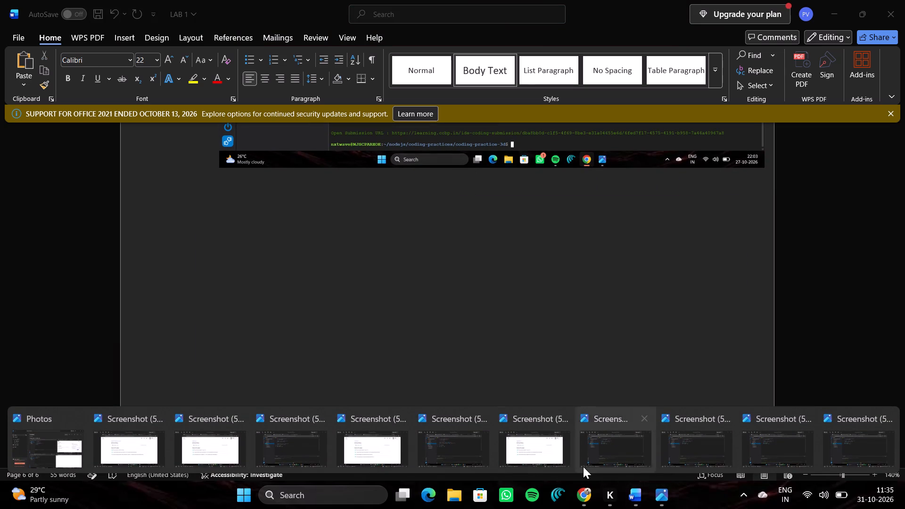
pyautogui.click(19, 451)
pyautogui.scroll(5, 437, 332)
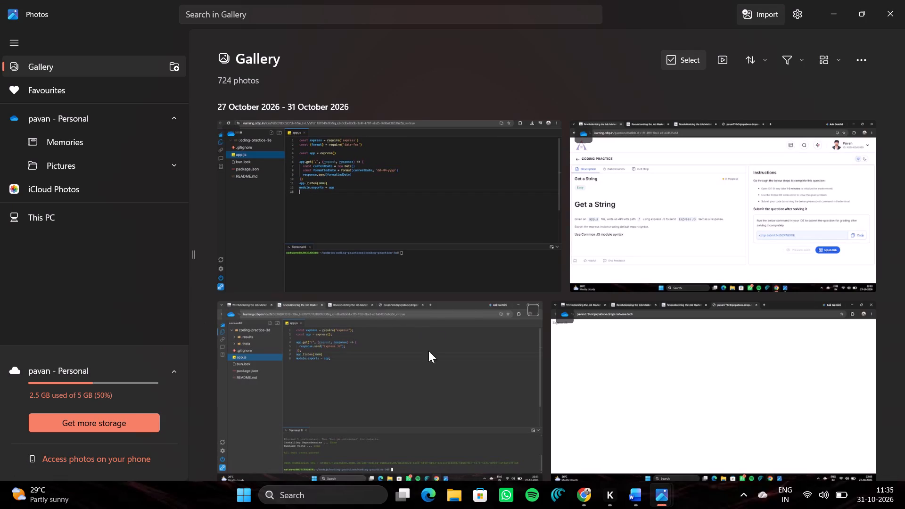
pyautogui.scroll(-4, 694, 371)
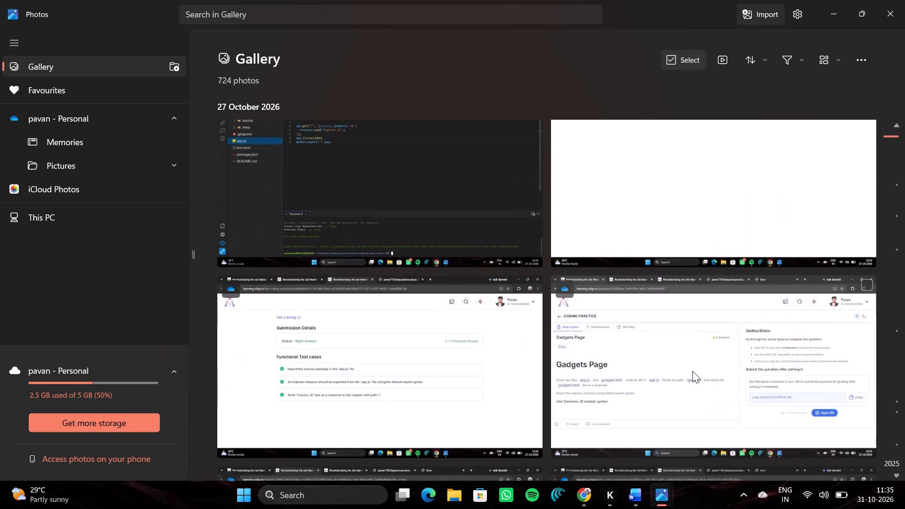
pyautogui.click(374, 403)
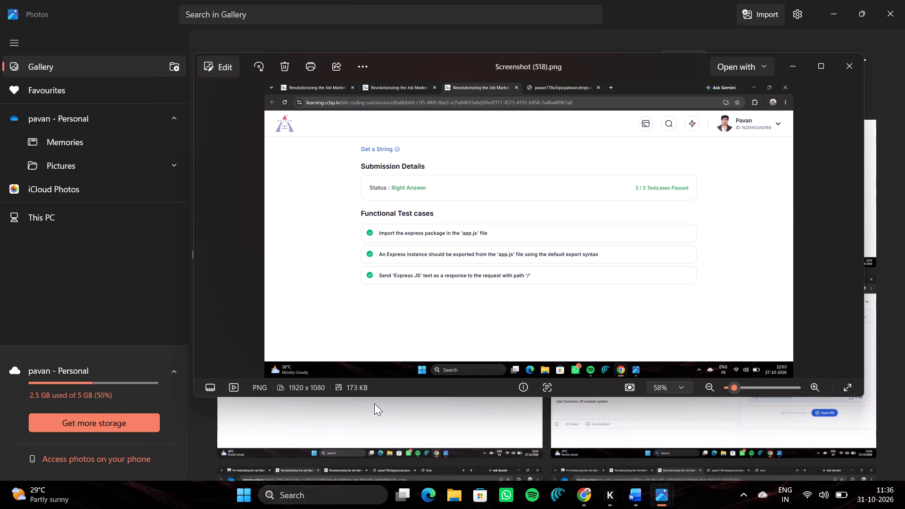
pyautogui.hotkey('ctrl', 'c')
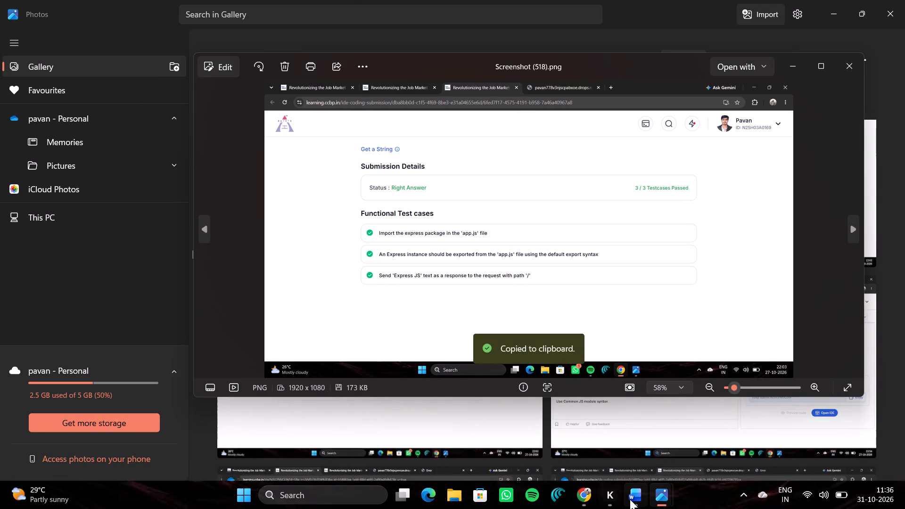
pyautogui.click(630, 499)
pyautogui.hotkey('ctrl', 'v')
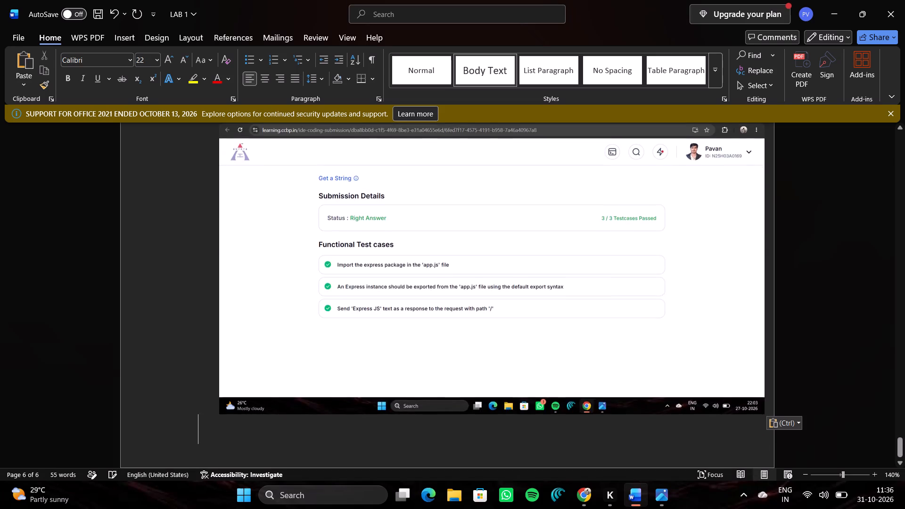
pyautogui.scroll(4, 359, 290)
pyautogui.scroll(-7, 359, 290)
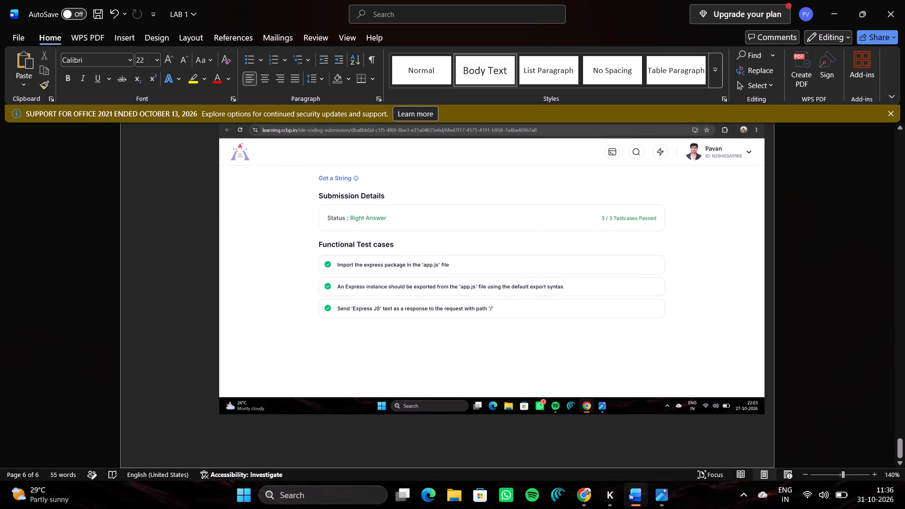
pyautogui.scroll(-15, 348, 322)
pyautogui.scroll(4, 344, 335)
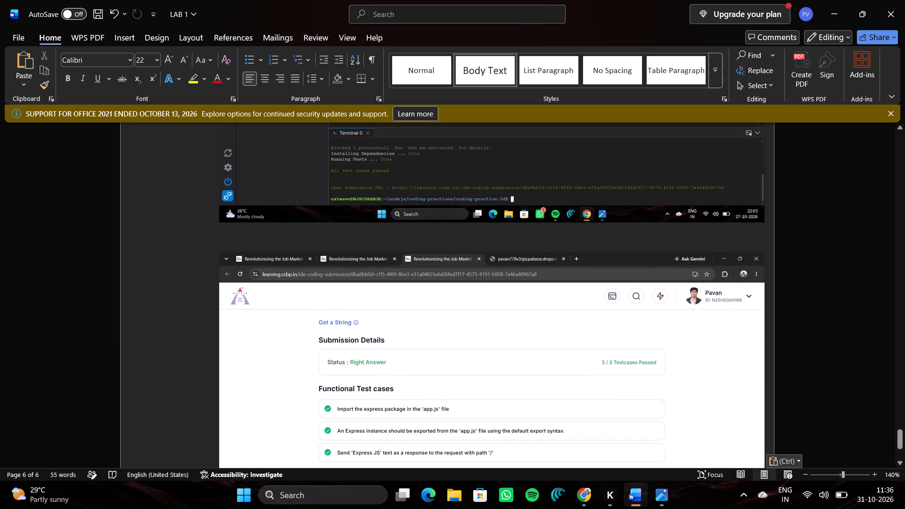
# Check the replaced code and submission pictures on the Get a String page and compare their layout with the neighbouring report pages.
pyautogui.scroll(-16, 356, 339)
pyautogui.scroll(-7, 359, 340)
pyautogui.scroll(2, 478, 329)
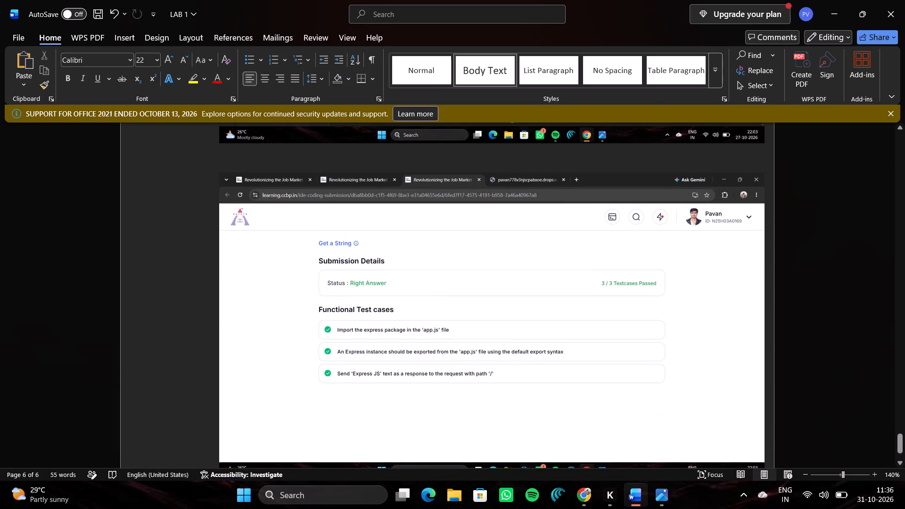
pyautogui.scroll(11, 478, 329)
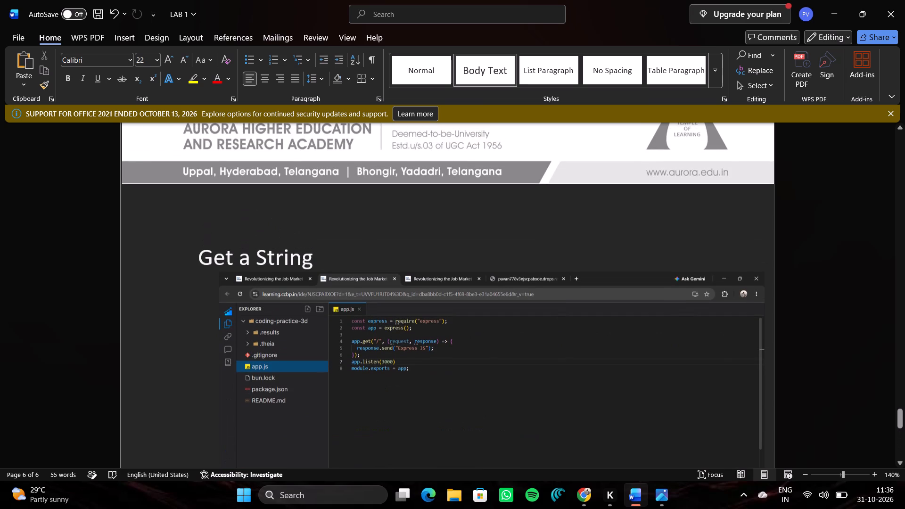
pyautogui.click(214, 275)
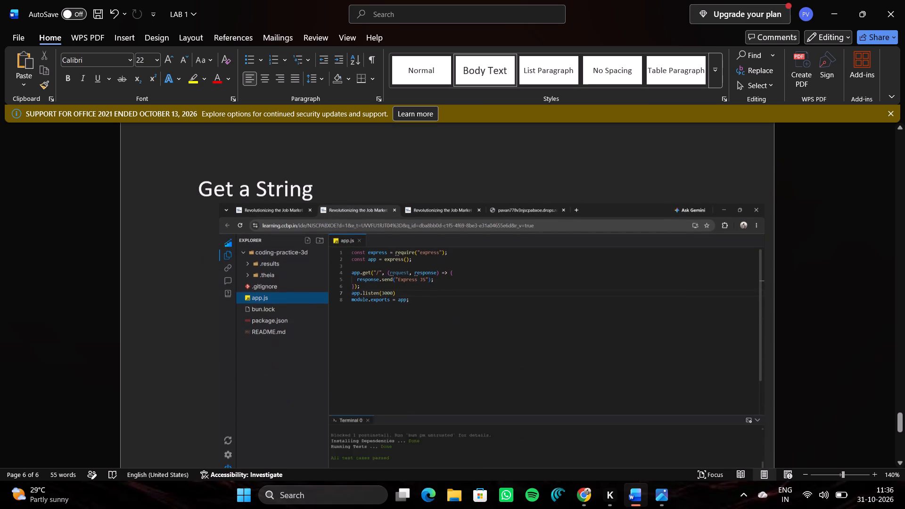
pyautogui.scroll(20, 249, 300)
pyautogui.scroll(8, 249, 300)
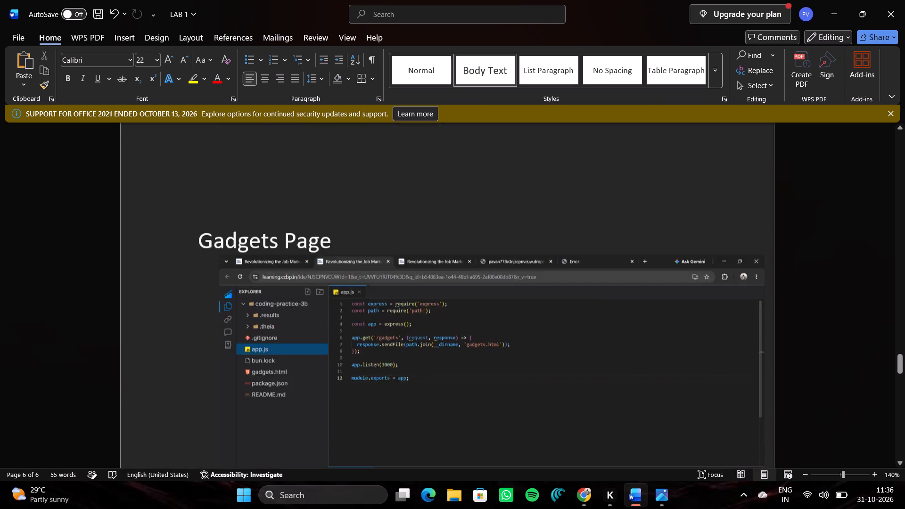
pyautogui.scroll(5, 249, 299)
pyautogui.keyDown('ctrl'); pyautogui.scroll(-9, 249, 299); pyautogui.keyUp('ctrl')
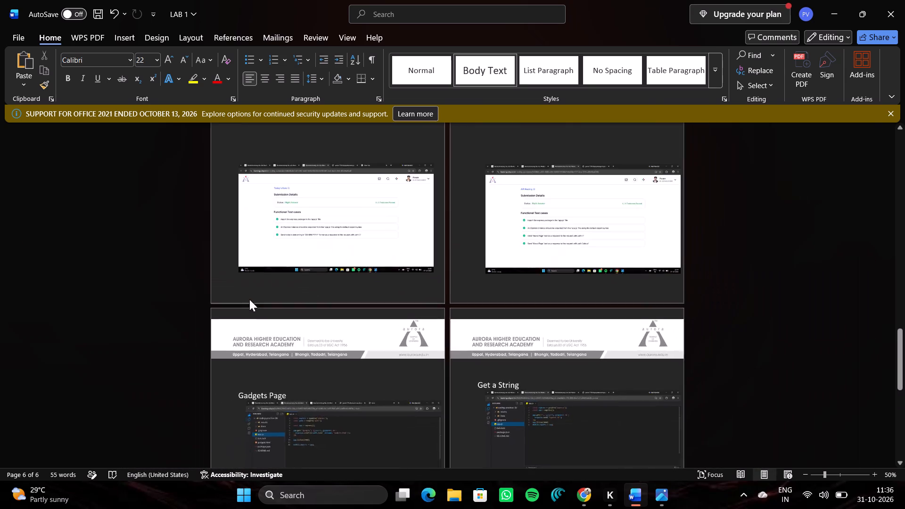
pyautogui.keyDown('ctrl'); pyautogui.scroll(-5, 249, 299); pyautogui.keyUp('ctrl')
pyautogui.keyDown('ctrl'); pyautogui.scroll(13, 249, 299); pyautogui.keyUp('ctrl')
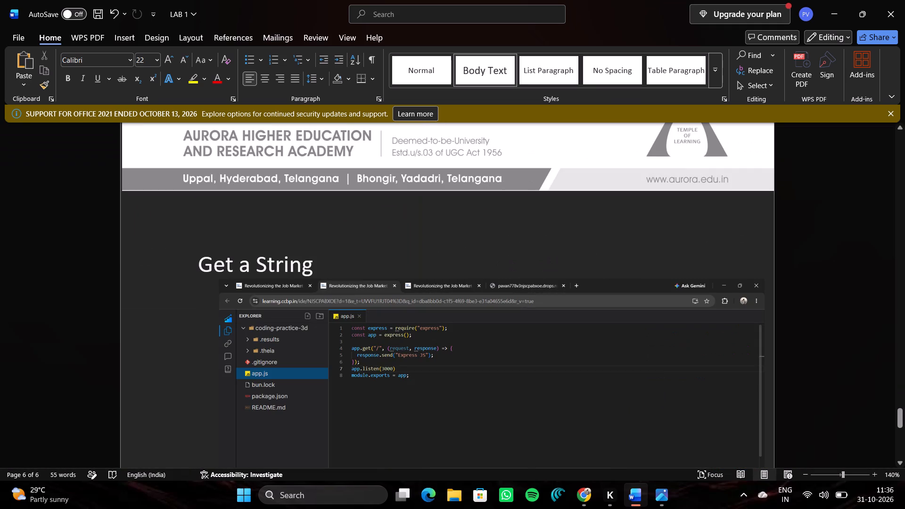
pyautogui.keyDown('ctrl'); pyautogui.scroll(-7, 249, 299); pyautogui.keyUp('ctrl')
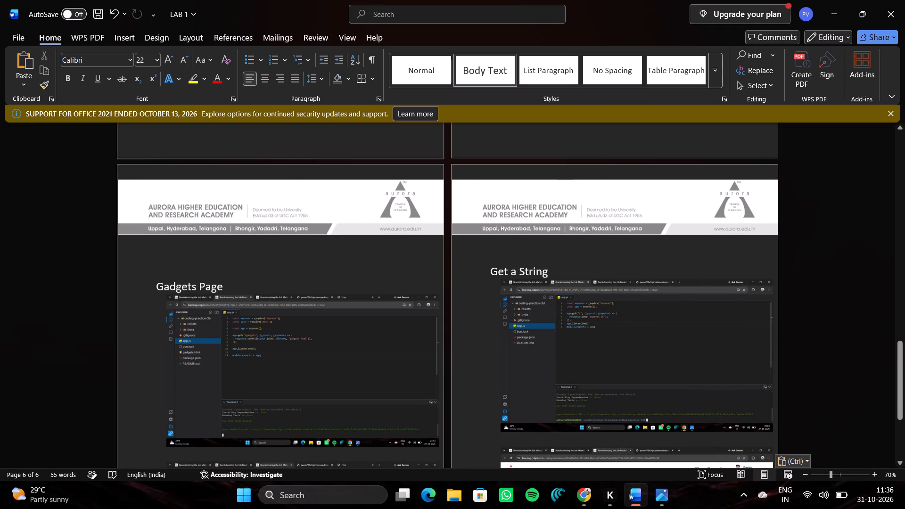
pyautogui.keyDown('ctrl'); pyautogui.scroll(2, 249, 299); pyautogui.keyUp('ctrl')
pyautogui.scroll(13, 249, 299)
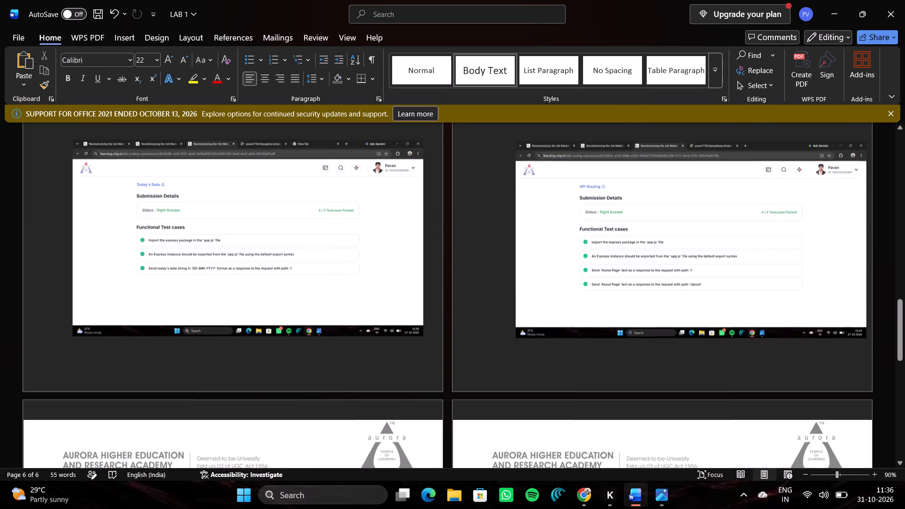
pyautogui.scroll(20, 249, 299)
pyautogui.scroll(20, 249, 299)
pyautogui.scroll(1, 249, 299)
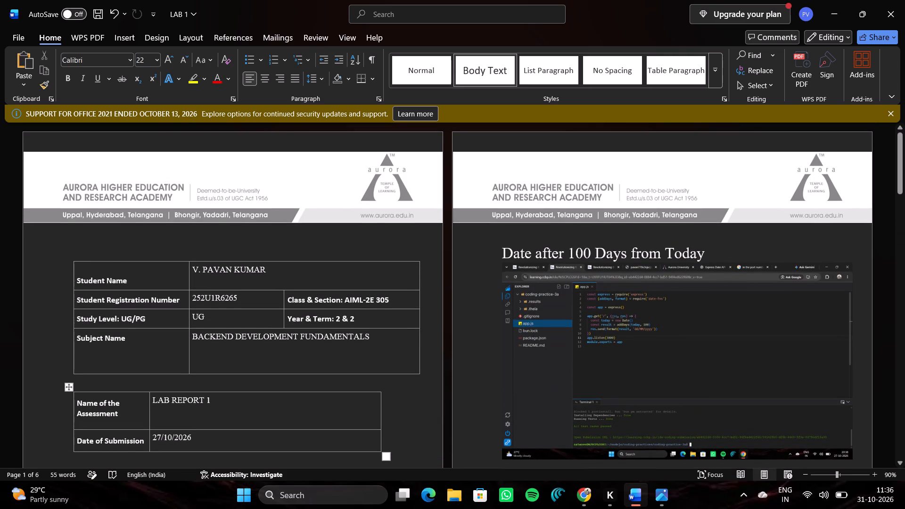
# Review the whole report from the student details table through the Get a String pictures for correct details and screenshots.
pyautogui.scroll(-11, 304, 273)
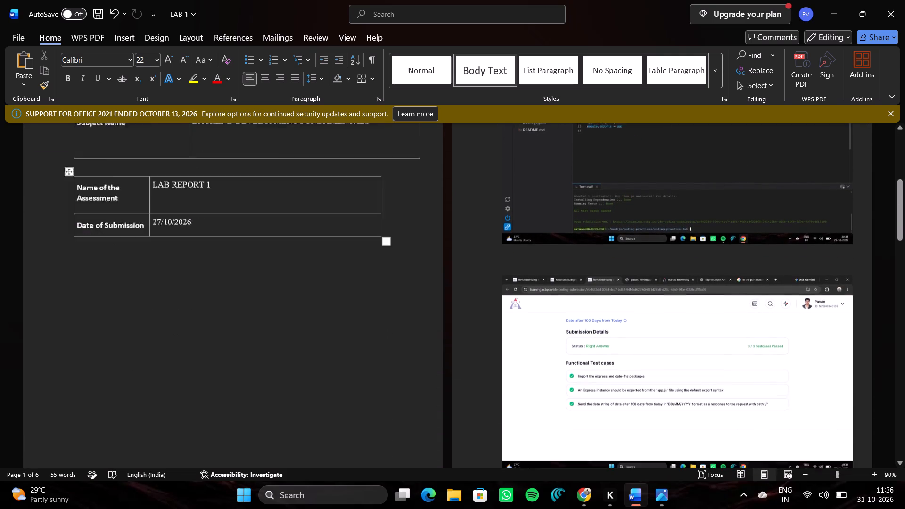
pyautogui.scroll(-3, 304, 273)
pyautogui.scroll(18, 304, 273)
pyautogui.scroll(-5, 304, 273)
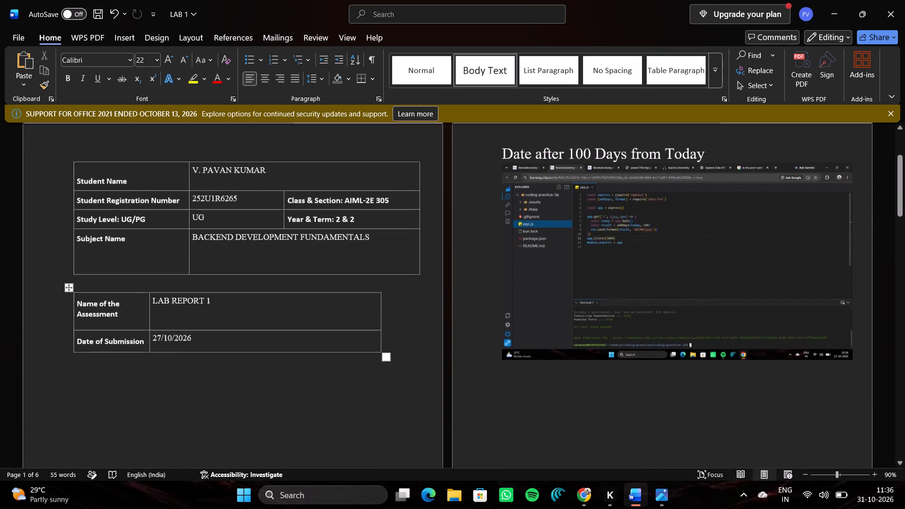
pyautogui.scroll(-5, 715, 269)
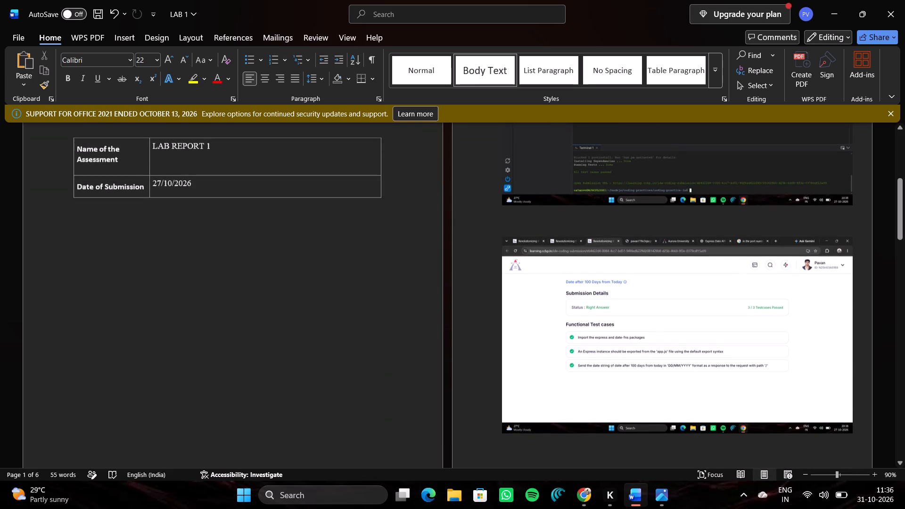
pyautogui.scroll(-16, 715, 269)
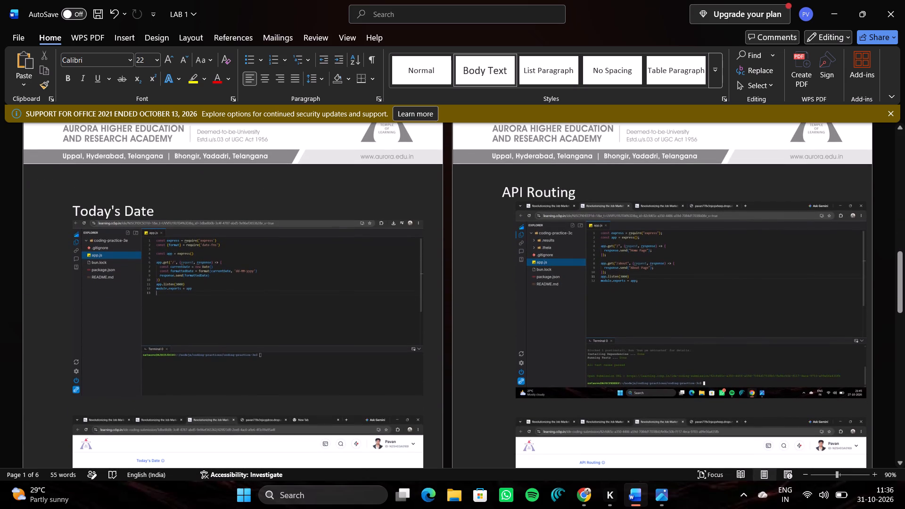
pyautogui.scroll(-5, 715, 269)
pyautogui.scroll(2, 715, 269)
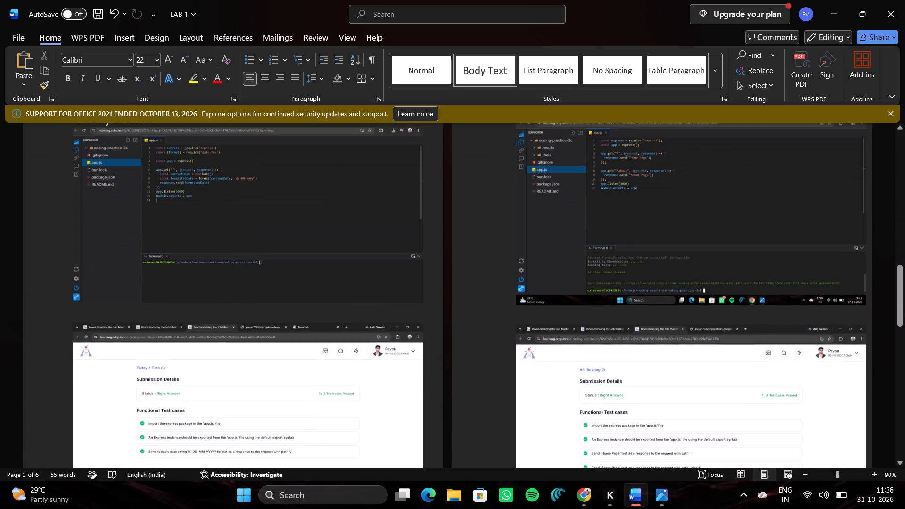
pyautogui.scroll(2, 715, 269)
pyautogui.scroll(-15, 715, 269)
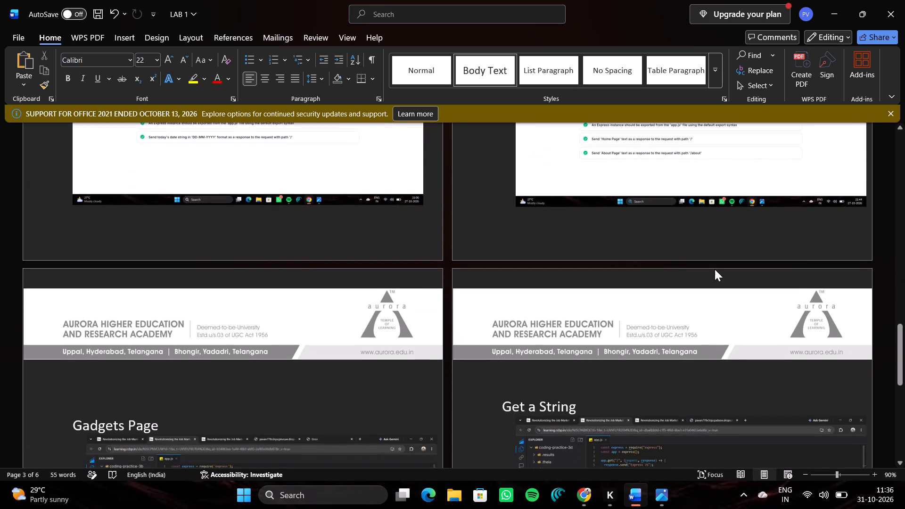
pyautogui.scroll(-12, 715, 269)
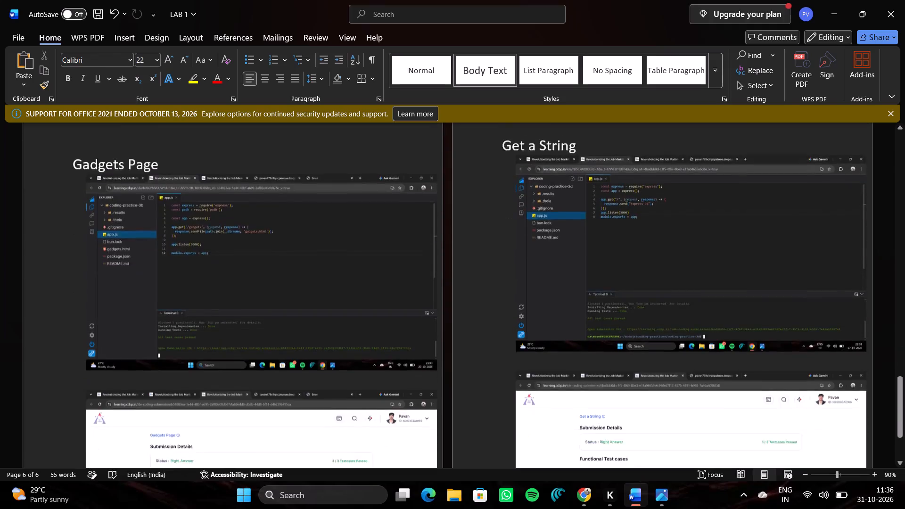
pyautogui.scroll(-14, 715, 269)
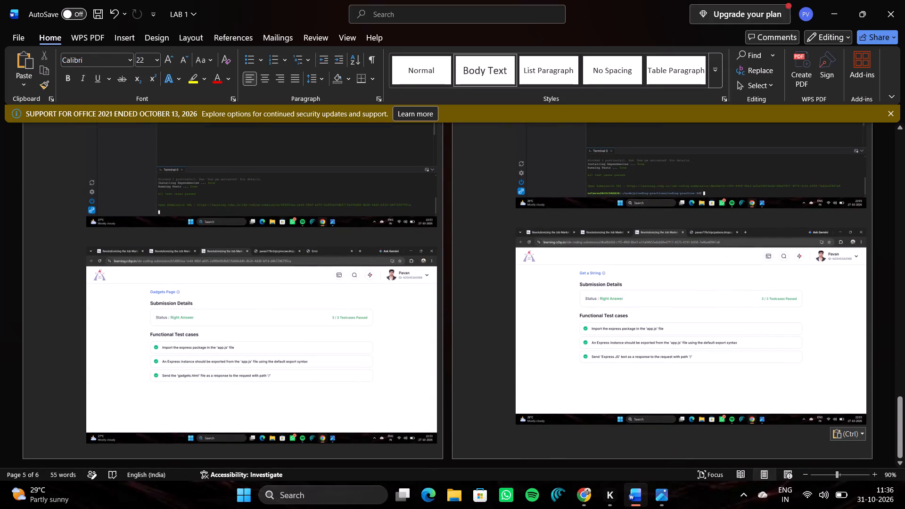
pyautogui.scroll(16, 715, 269)
# Start a PDF export of the report and choose the Introduction to Backend Development folder on the Desktop as its destination.
pyautogui.click(17, 40)
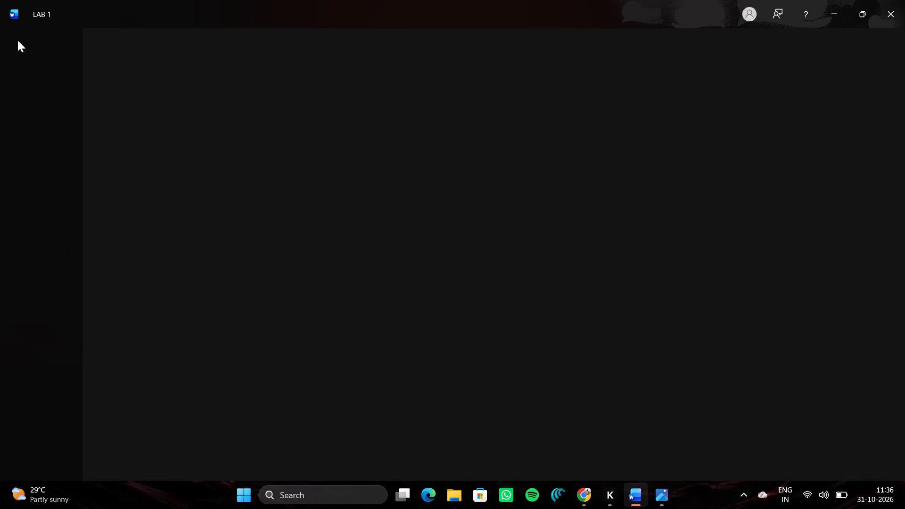
pyautogui.click(64, 299)
pyautogui.doubleClick(162, 84)
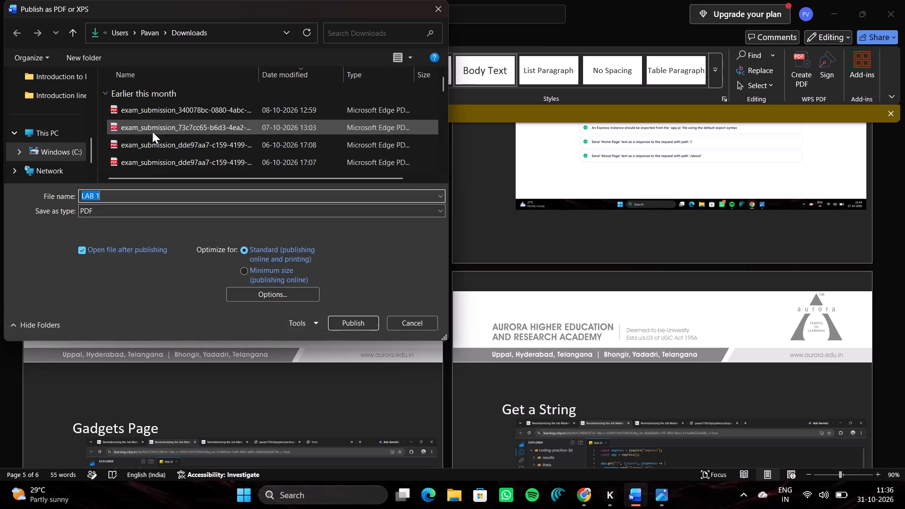
pyautogui.scroll(6, 76, 127)
pyautogui.doubleClick(63, 149)
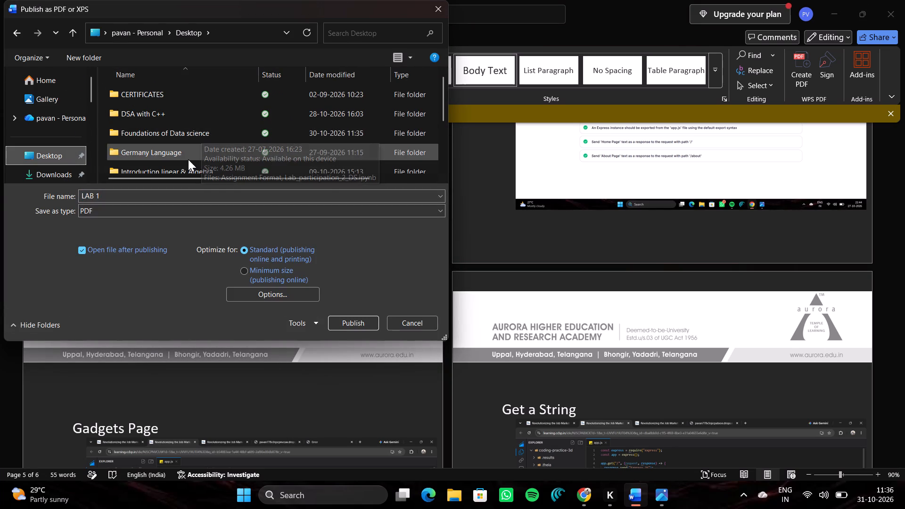
pyautogui.scroll(-2, 188, 159)
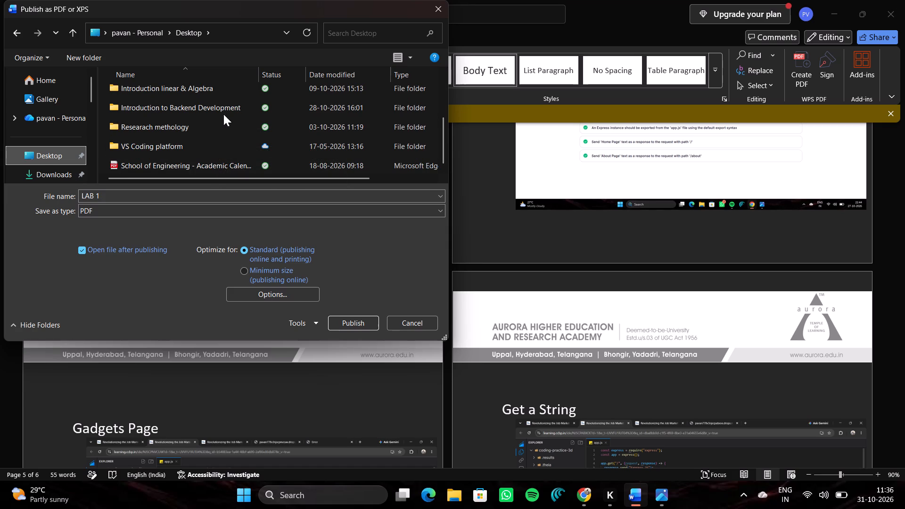
pyautogui.click(225, 108)
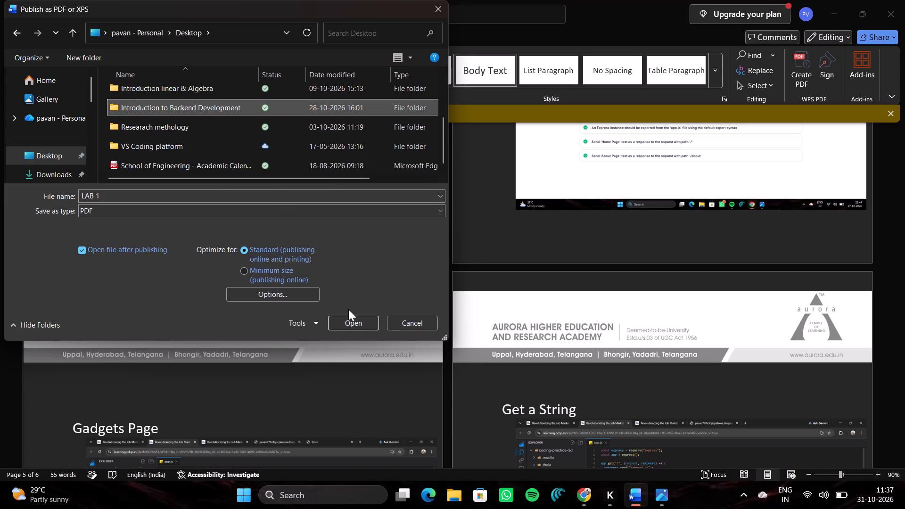
pyautogui.doubleClick(245, 110)
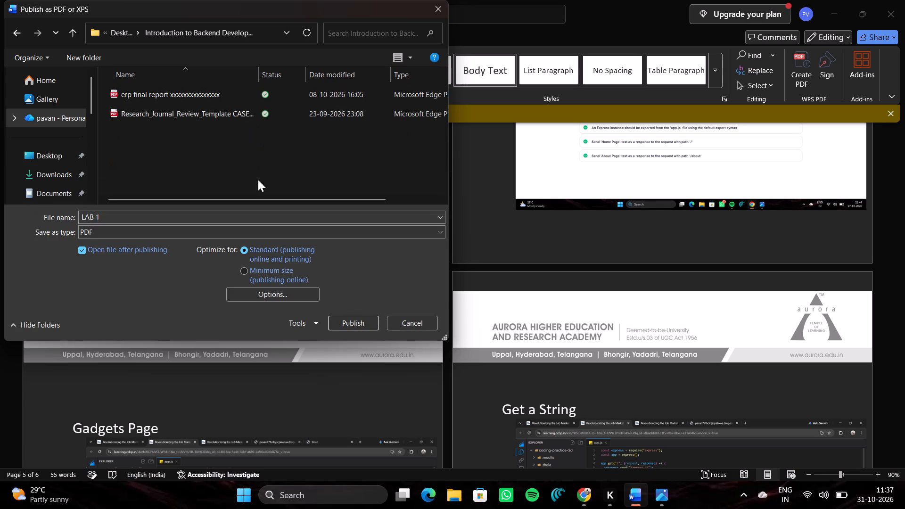
# Name the PDF LAB 1 NODE and publish it.
pyautogui.click(216, 218)
pyautogui.click(216, 218)
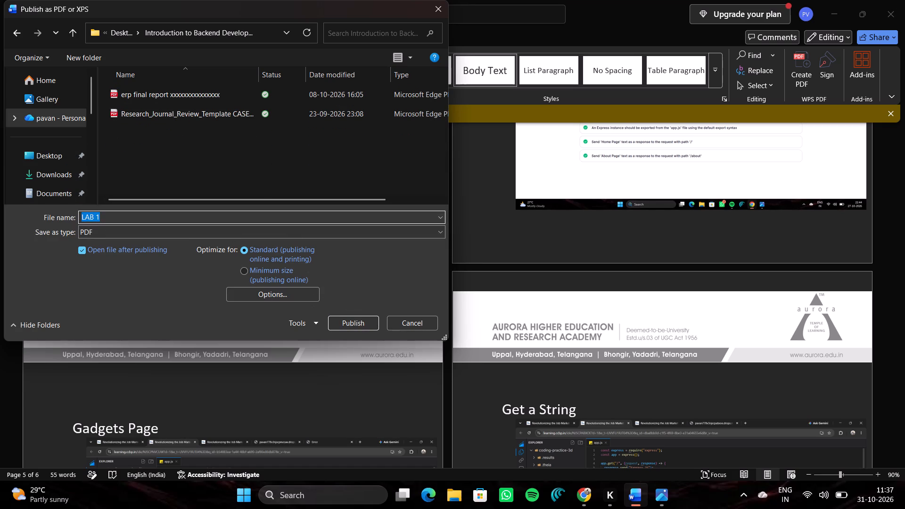
pyautogui.click(216, 218)
pyautogui.doubleClick(216, 218)
pyautogui.press('space')
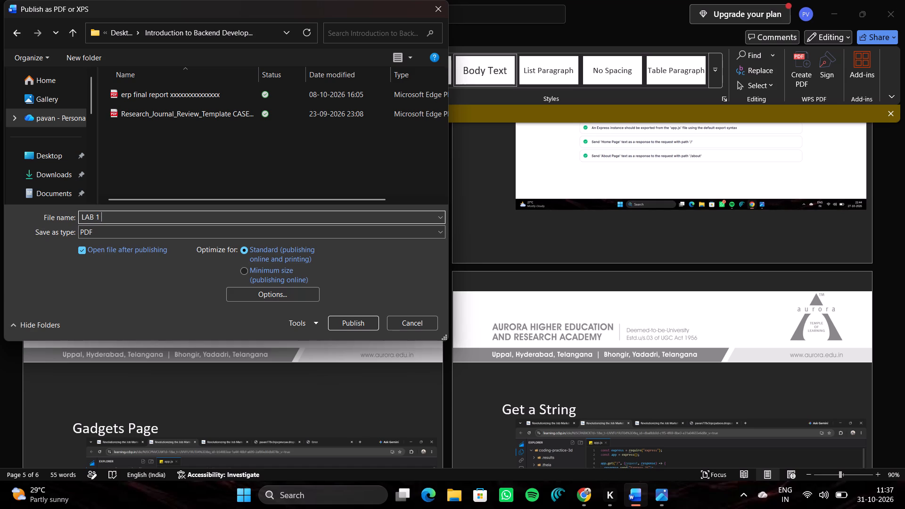
pyautogui.write('NODE')
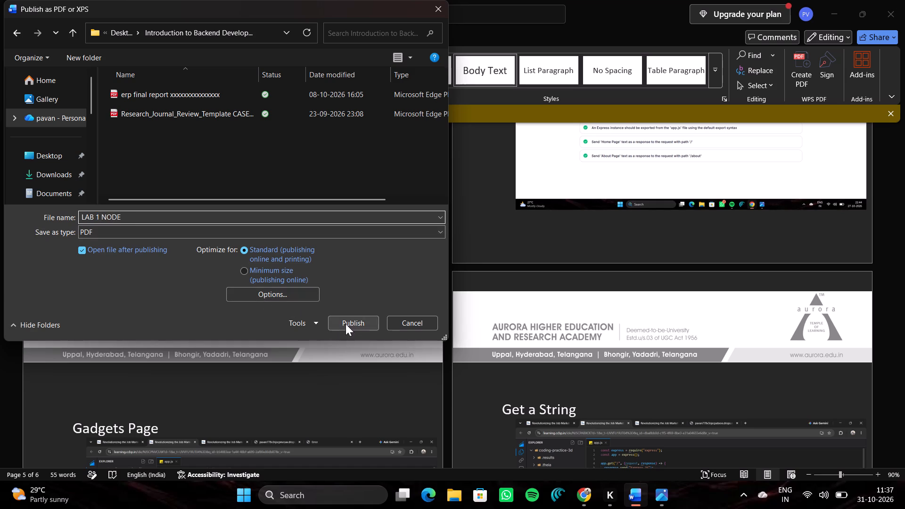
pyautogui.click(346, 324)
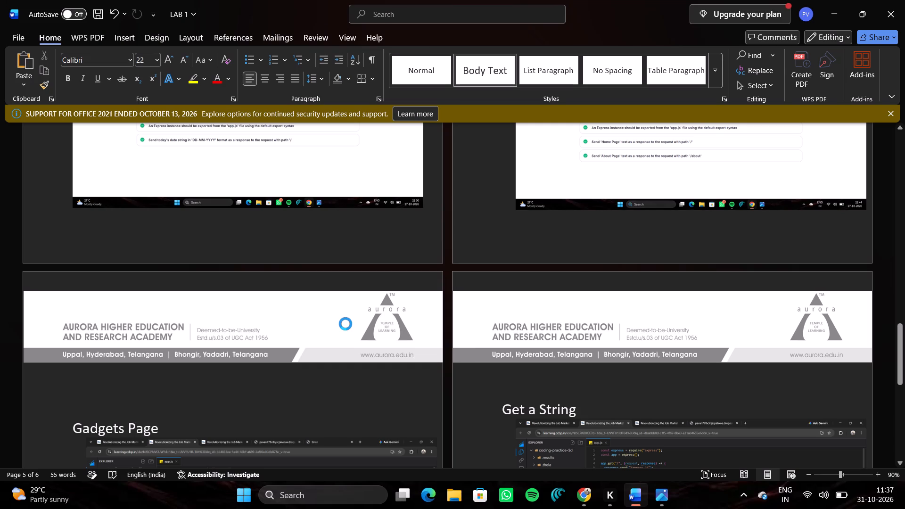
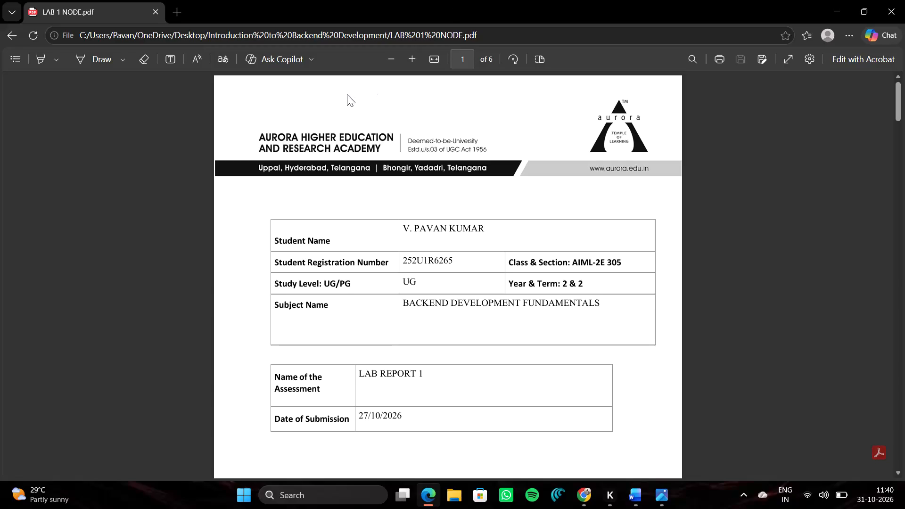
# Minimize the exported LAB 1 NODE PDF window to return to the report in Word.
pyautogui.click(842, 13)
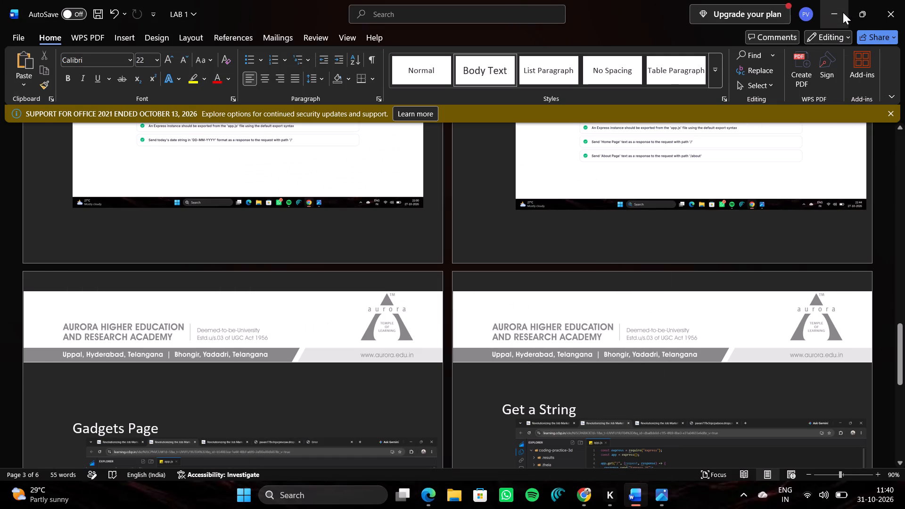